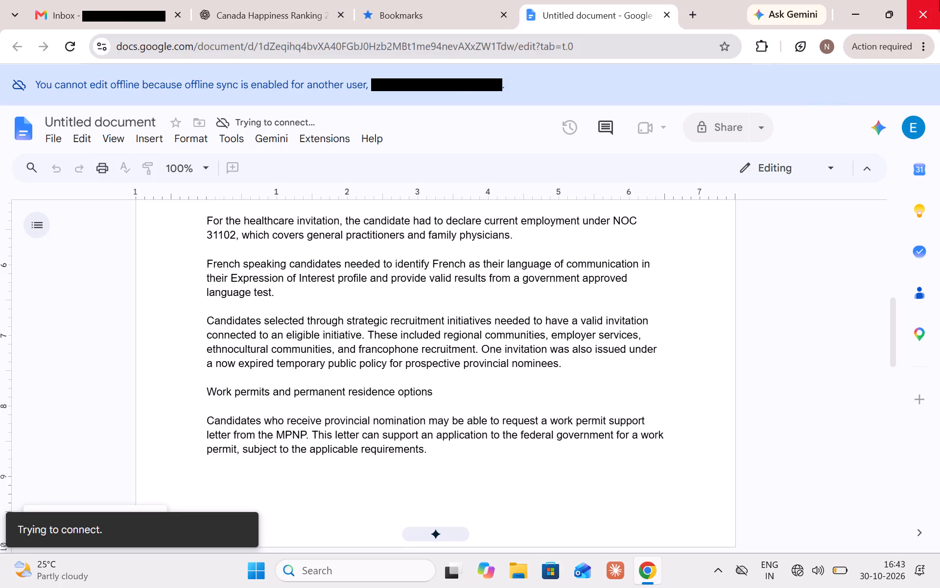
Connect the computer to the AAK2.4 Wi-Fi network and return to the start of the Manitoba article document.
left_click(788, 578)
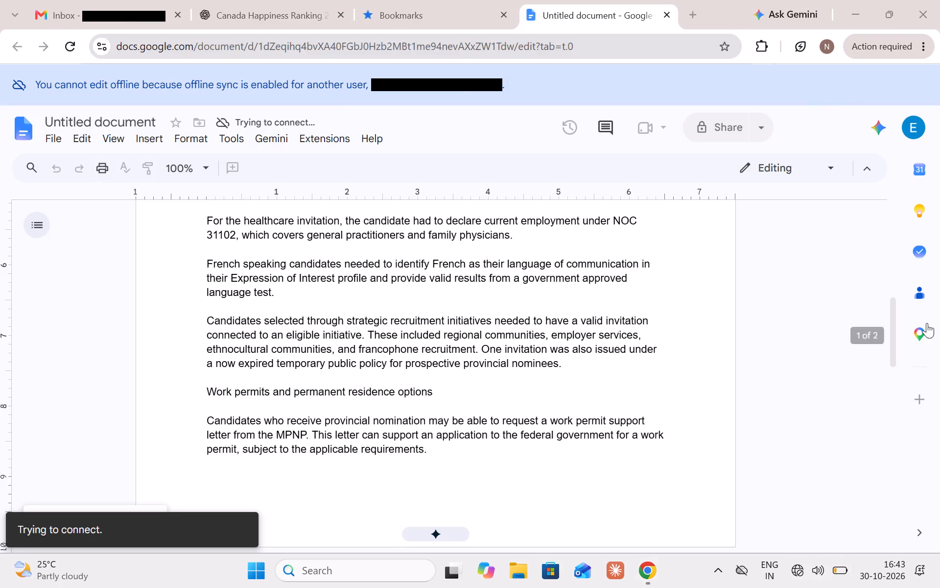
left_click(808, 560)
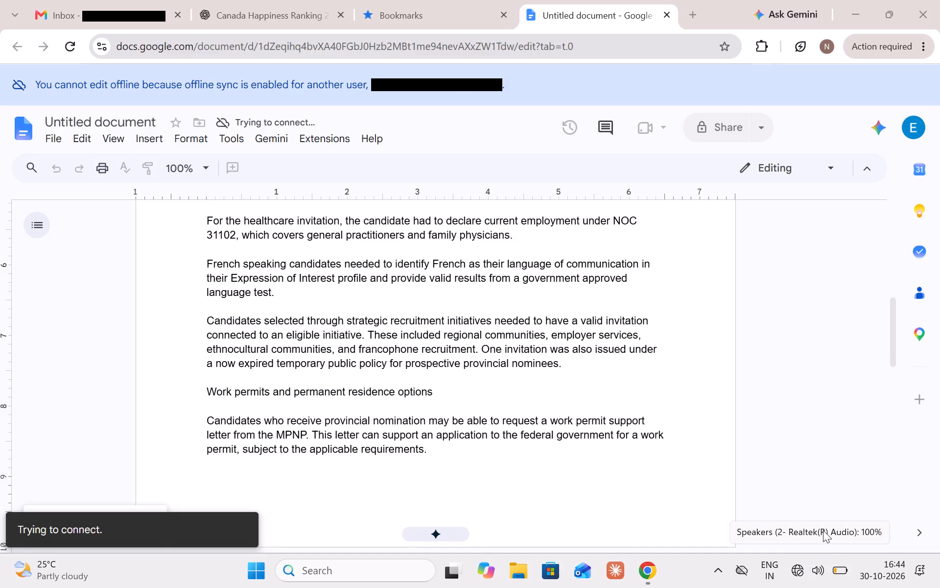
left_click(811, 578)
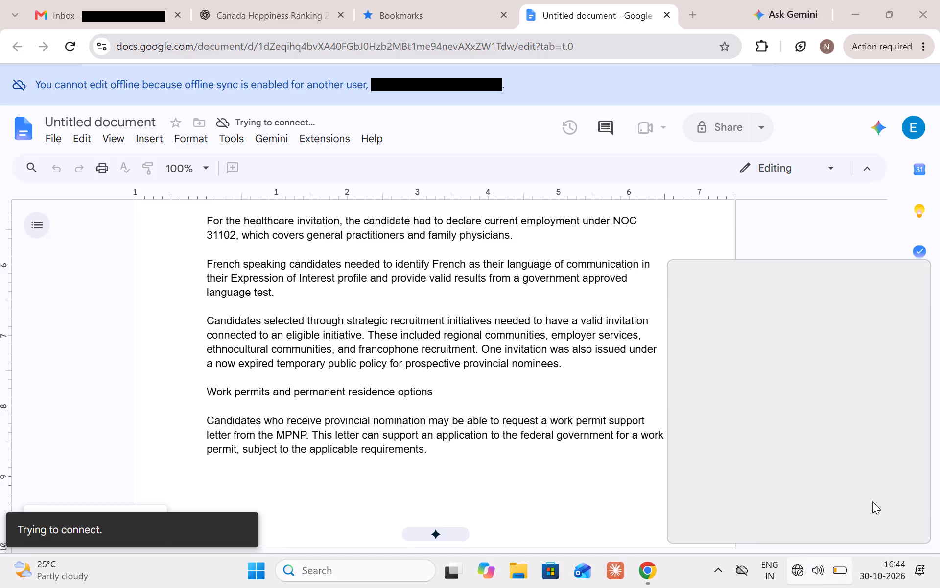
left_click(740, 294)
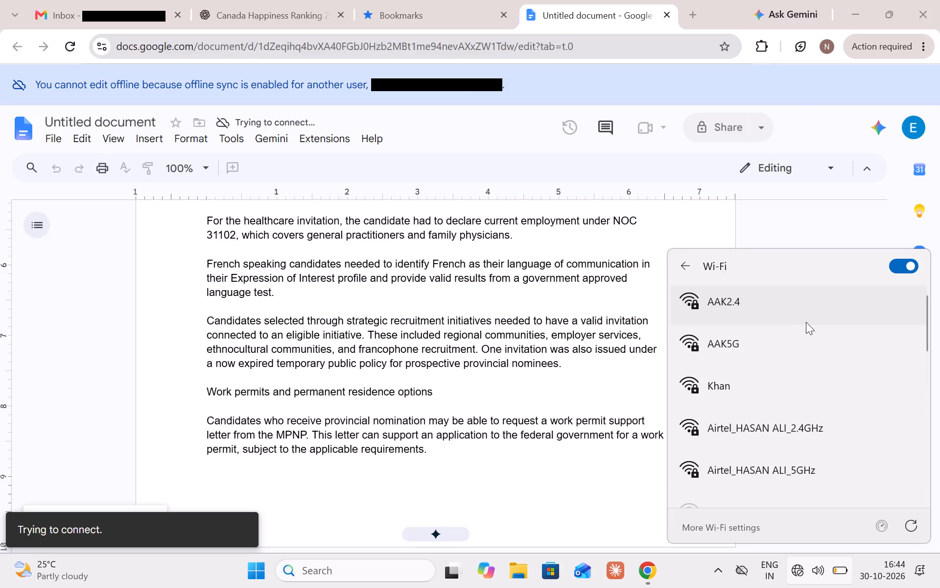
left_click(815, 296)
left_click(857, 368)
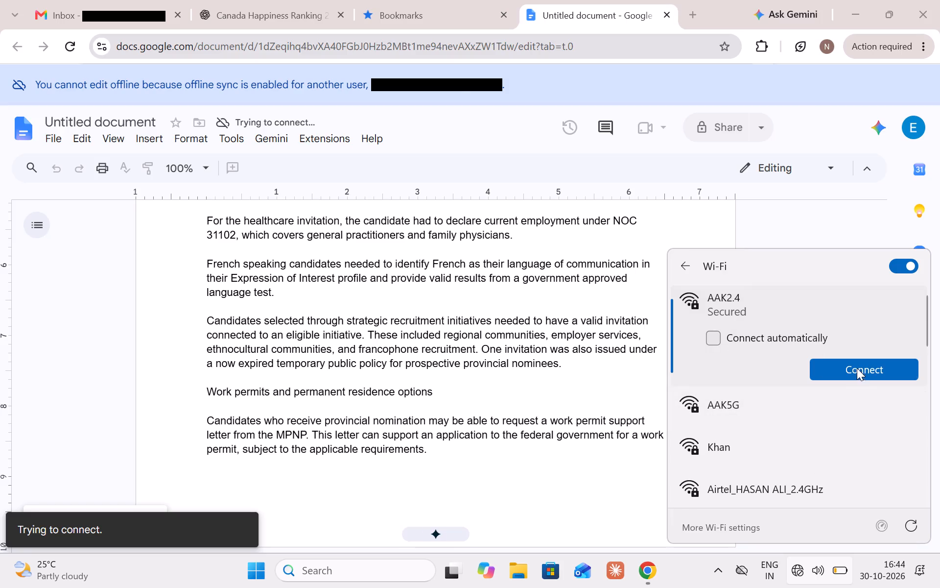
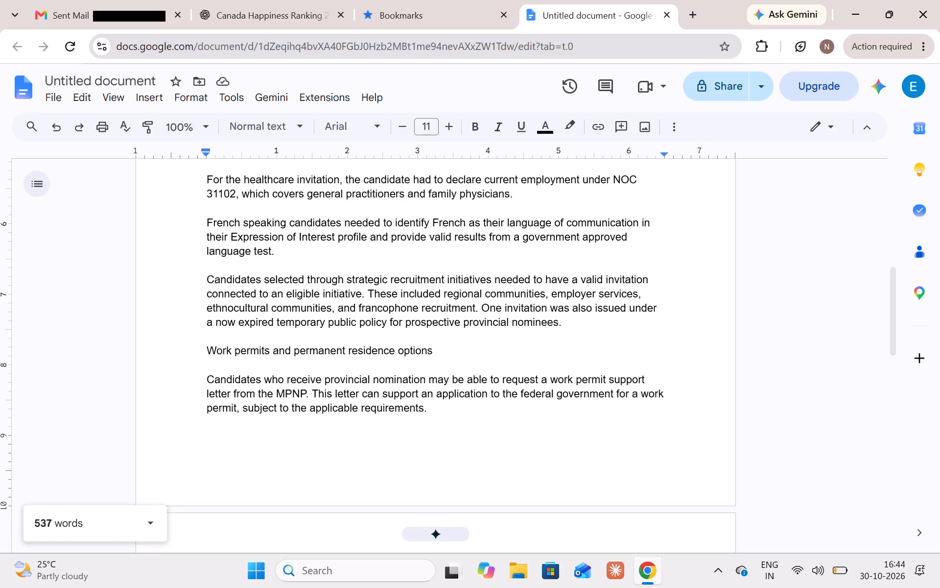
Check the word count of the passage starting at the heading "Work permits and permanent residence options" and continuing onto the second page.
left_click_drag(201, 343, 550, 288)
scroll(519, 361, "down", 5)
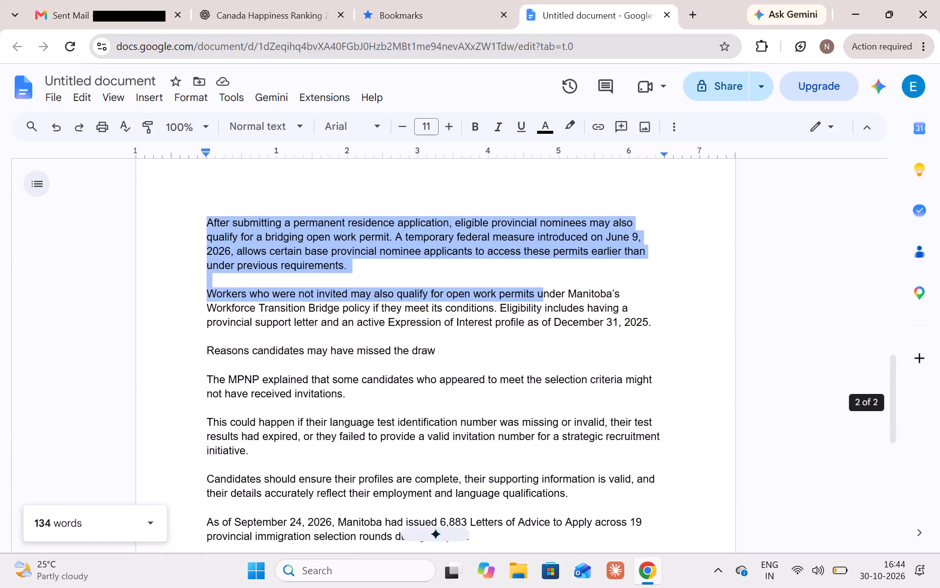
left_click_drag(550, 288, 575, 245)
scroll(574, 246, "up", 3)
left_click(333, 273)
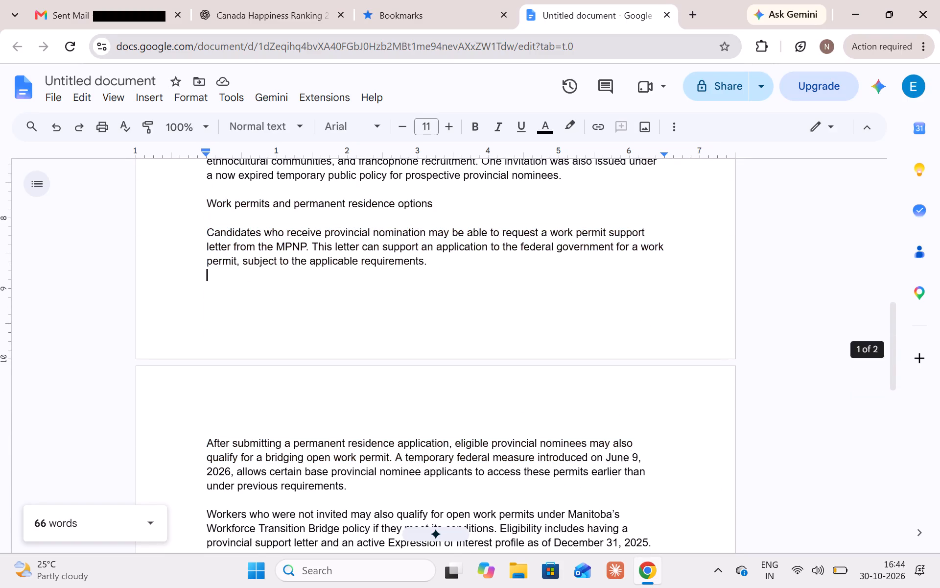
Delete the heading "Work permits and permanent residence options" along with the empty line it leaves behind.
triple_click(383, 205)
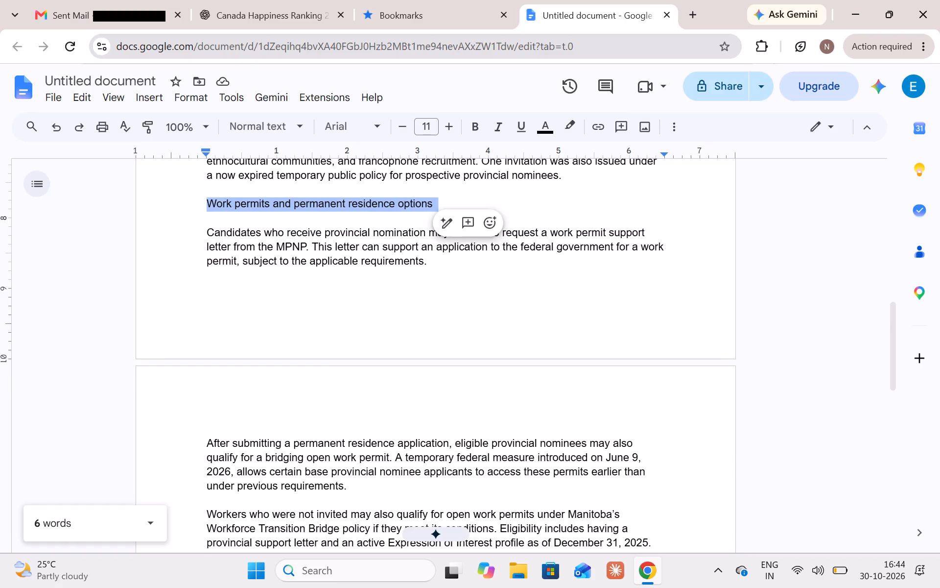
key("Delete")
key("Delete")
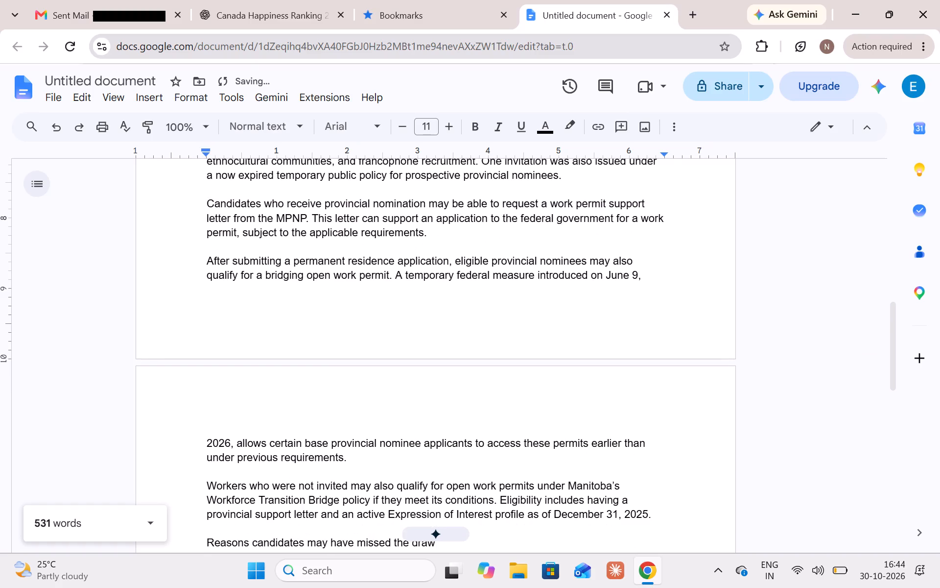
scroll(580, 477, "down", 3)
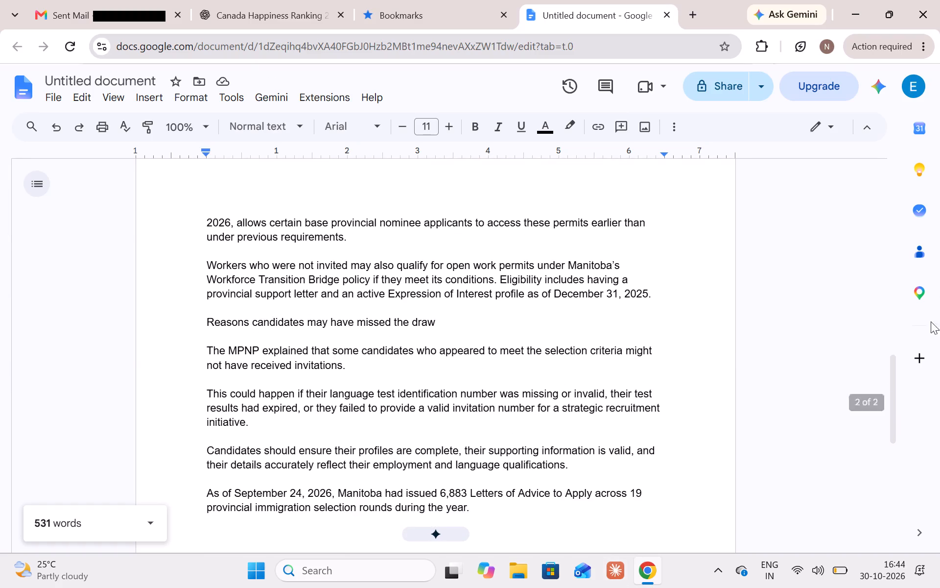
Delete the whole "Reasons candidates may have missed the draw" section, from its heading through the paragraph on Letters of Advice to Apply.
left_click_drag(203, 317, 460, 411)
scroll(460, 411, "down", 1)
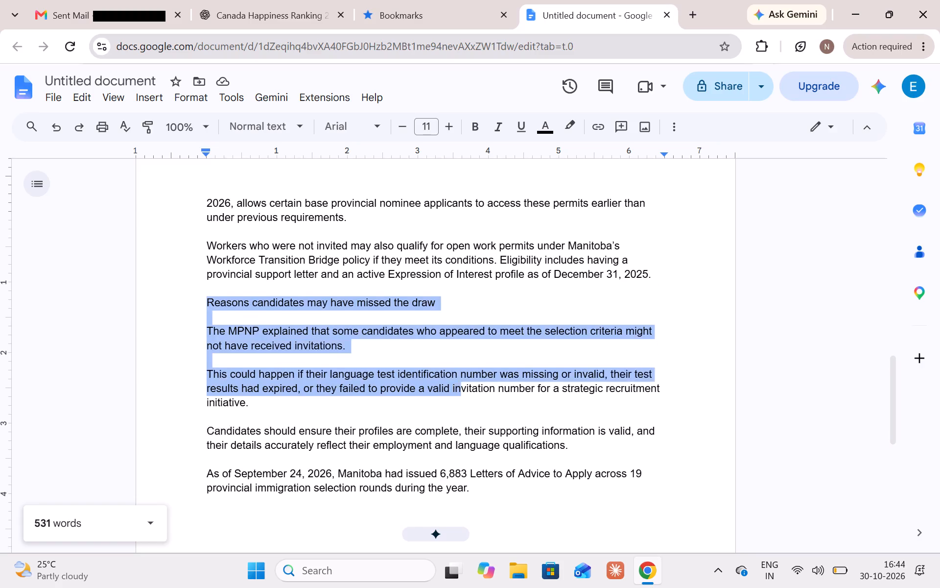
left_click_drag(460, 411, 484, 473)
key("Delete")
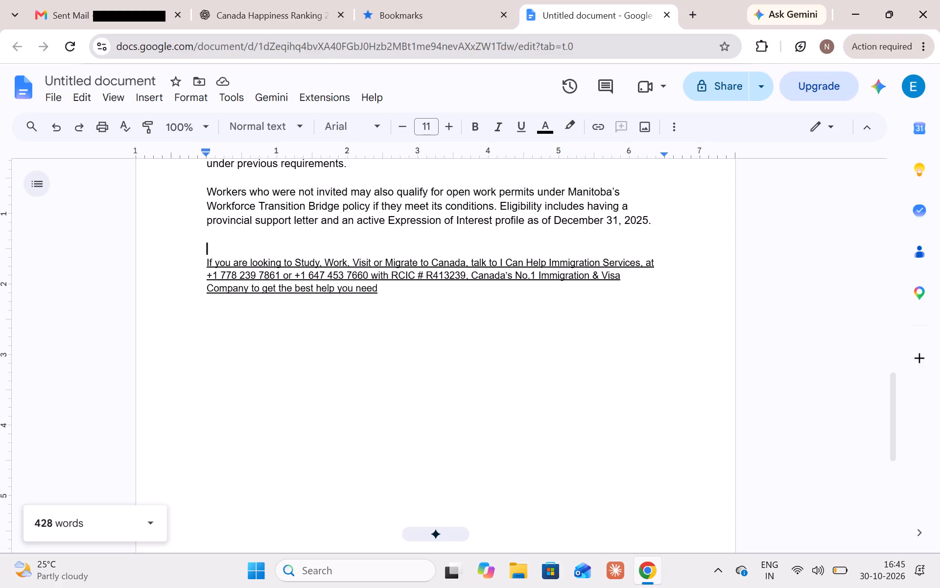
scroll(535, 459, "up", 19)
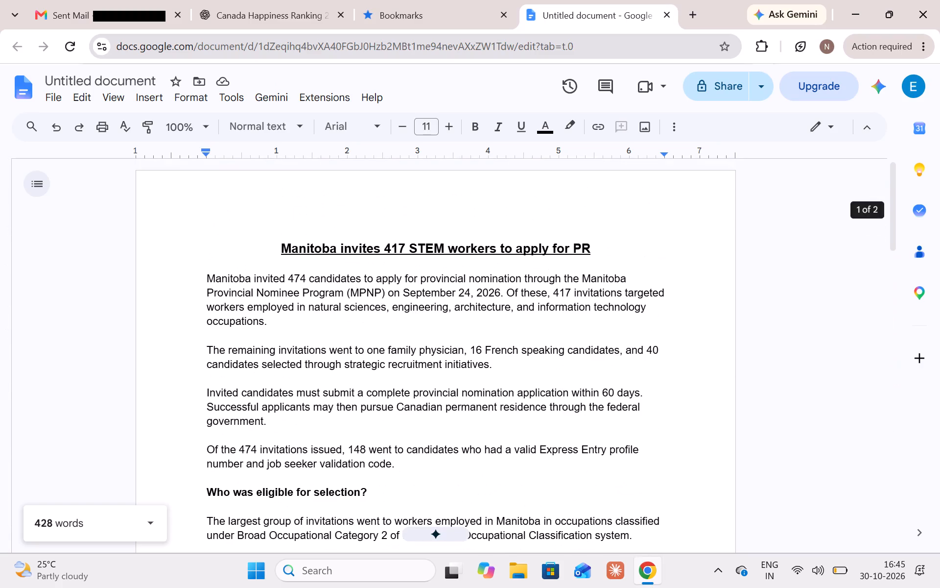
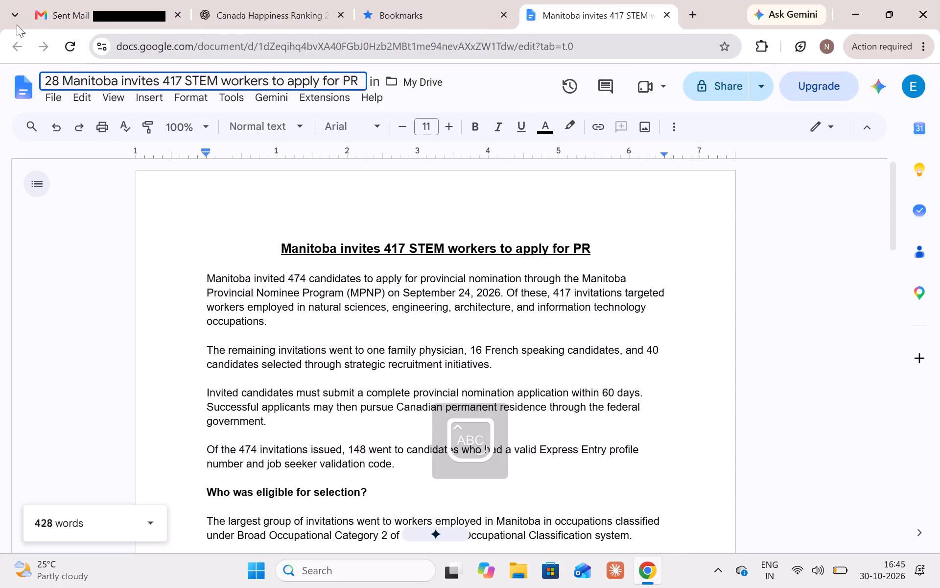
Finish renaming the document as "28 Oct - Manitoba invites 417 STEM workers to apply for PR".
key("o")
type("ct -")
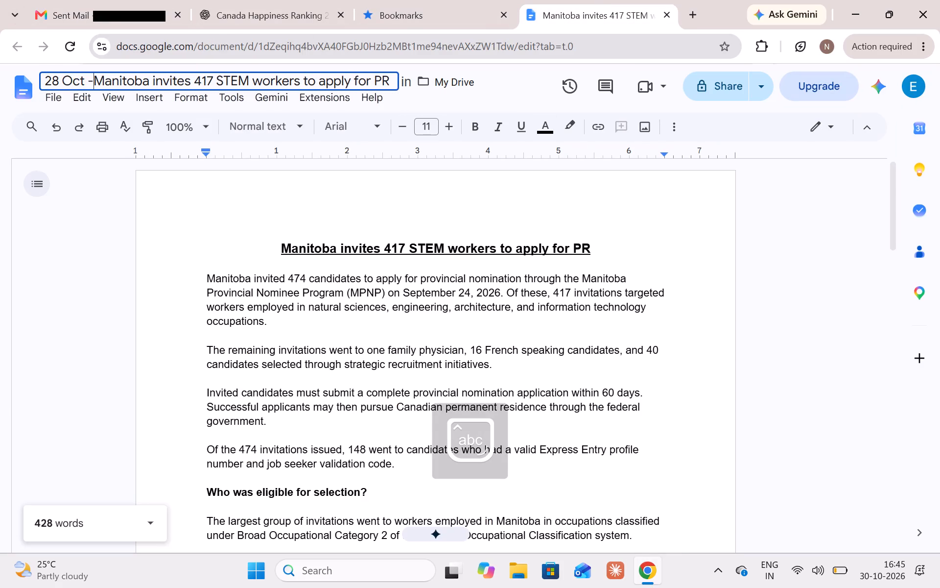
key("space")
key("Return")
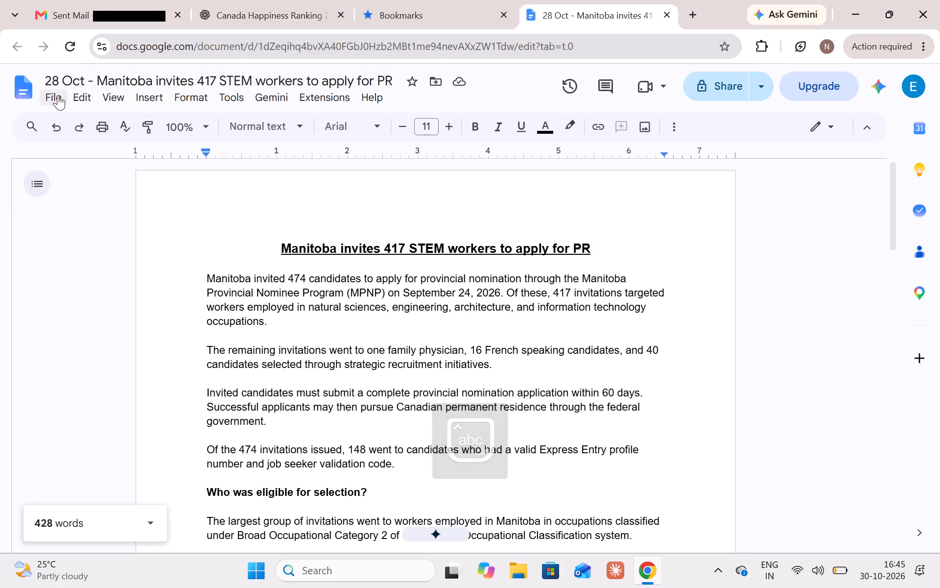
Download the renamed Manitoba article as a Microsoft Word (.docx) file.
left_click(58, 95)
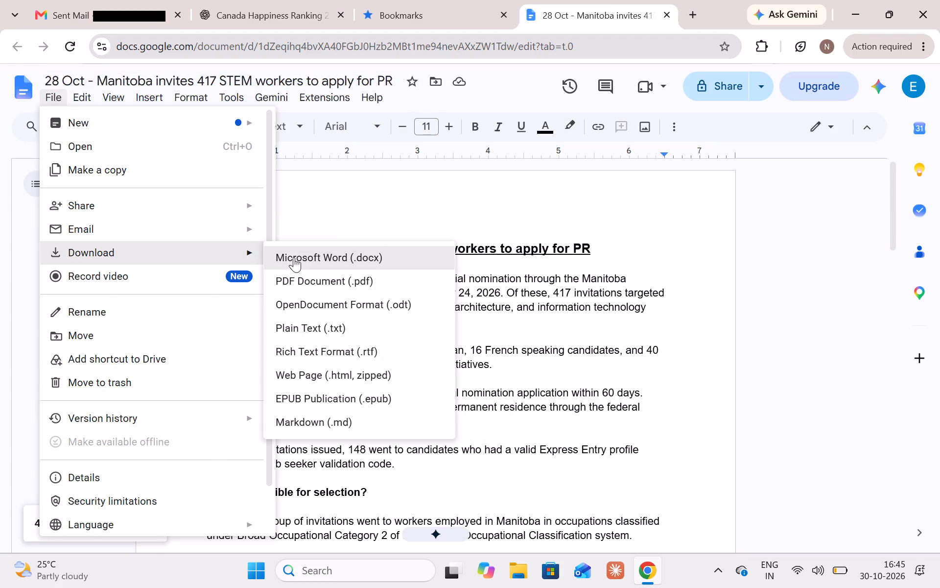
left_click(294, 257)
scroll(371, 283, "down", 6)
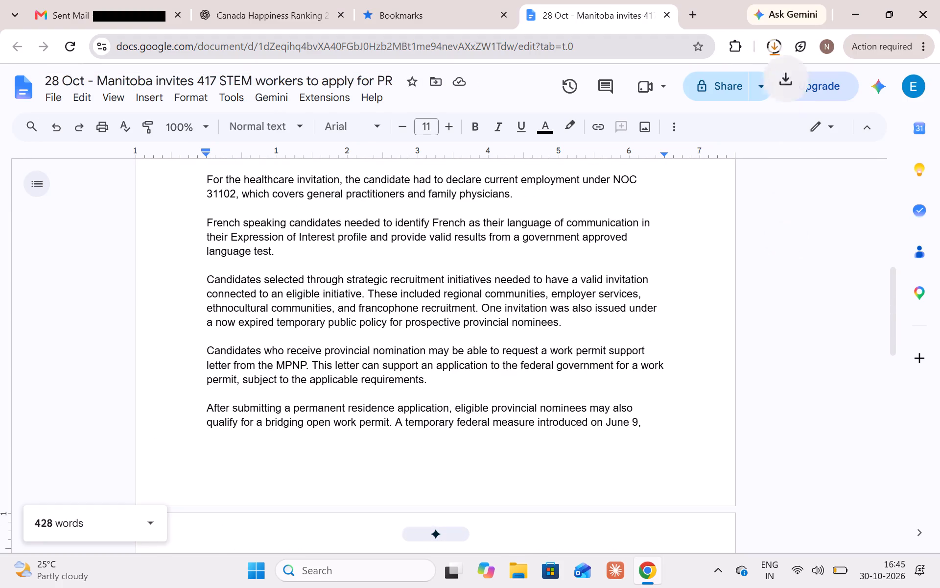
scroll(492, 275, "down", 3)
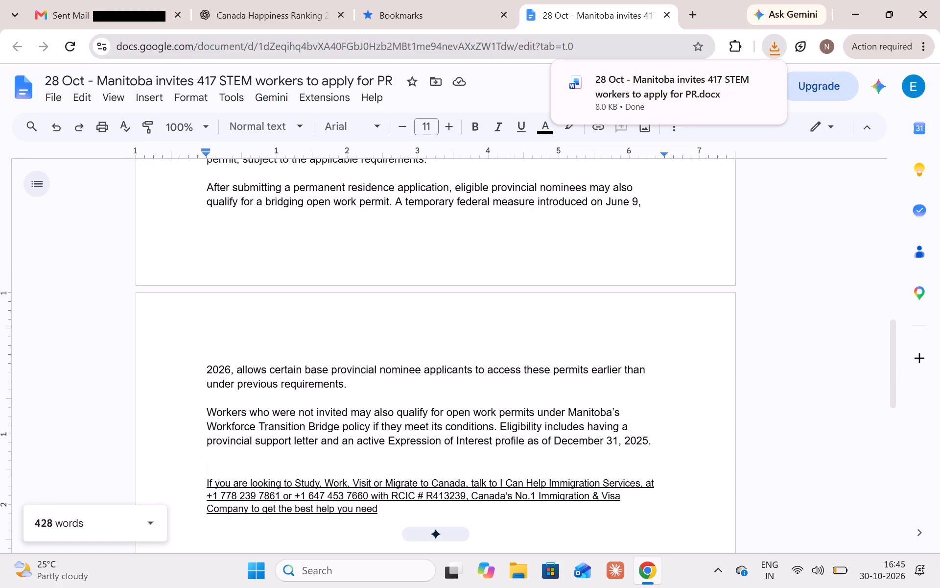
Select the full document name of the Manitoba article.
triple_click(136, 80)
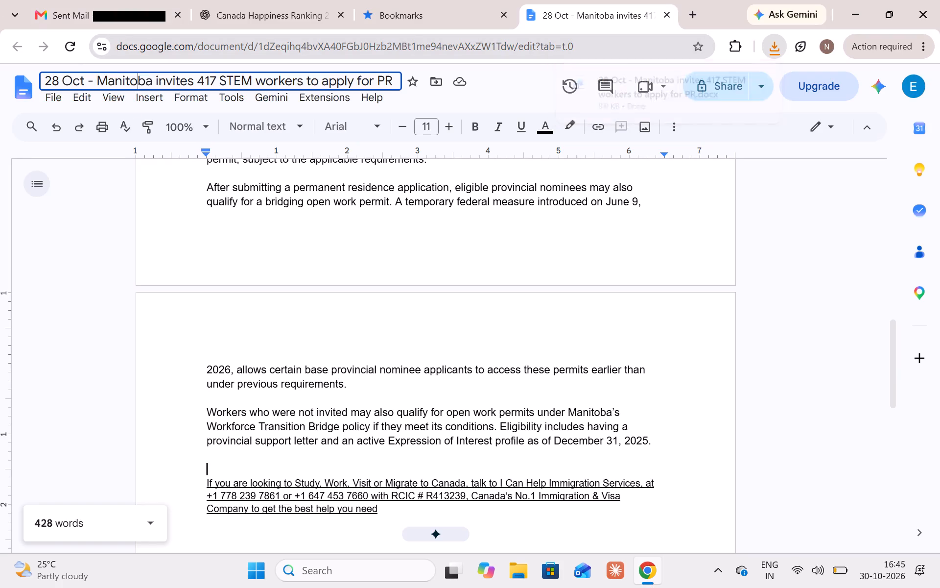
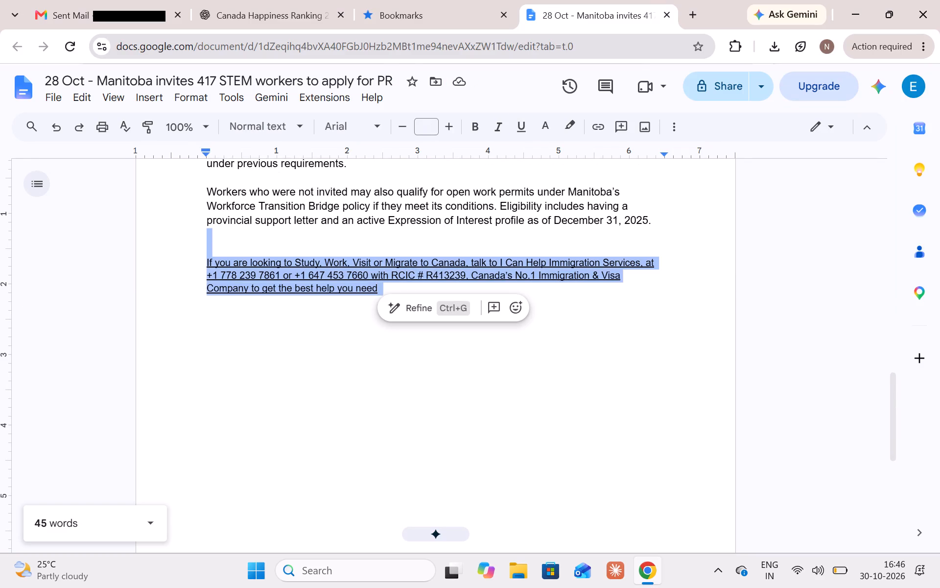
Copy the underlined I Can Help Immigration Services closing paragraph with its preceding blank space, and create a new blank document.
key("ctrl+c")
left_click(54, 96)
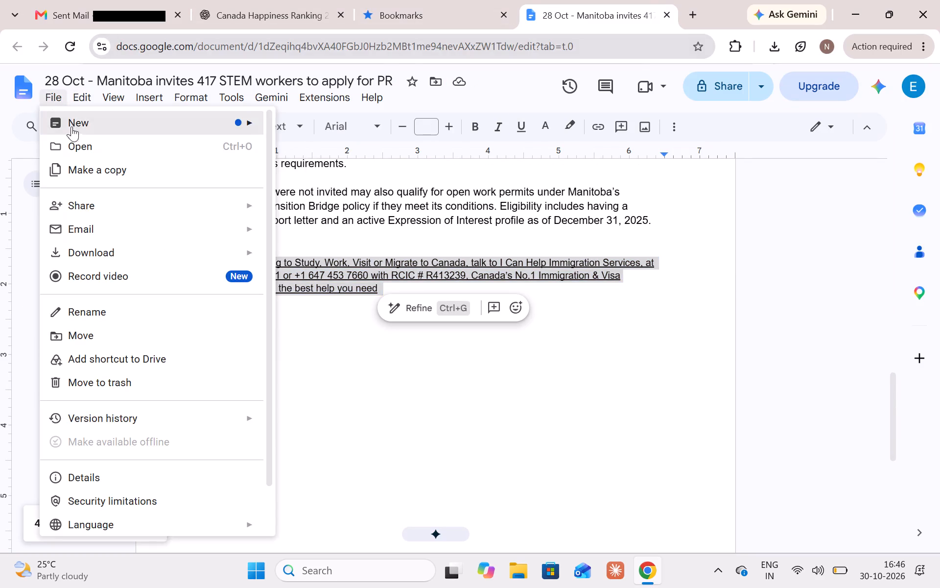
left_click(74, 127)
left_click(285, 125)
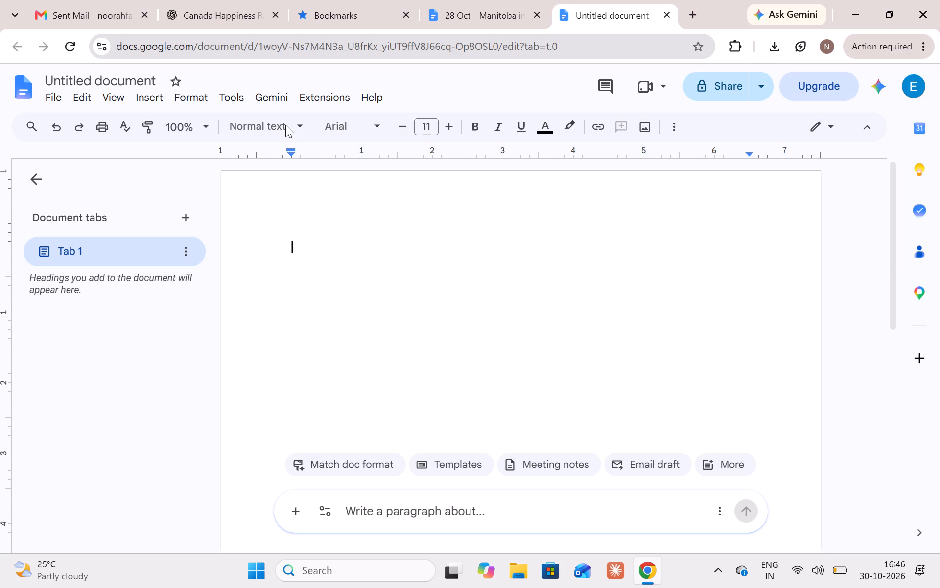
Paste the I Can Help Immigration Services contact paragraph below three blank lines in the empty document and collapse the document outline.
key("Return")
key("Return")
key("Return")
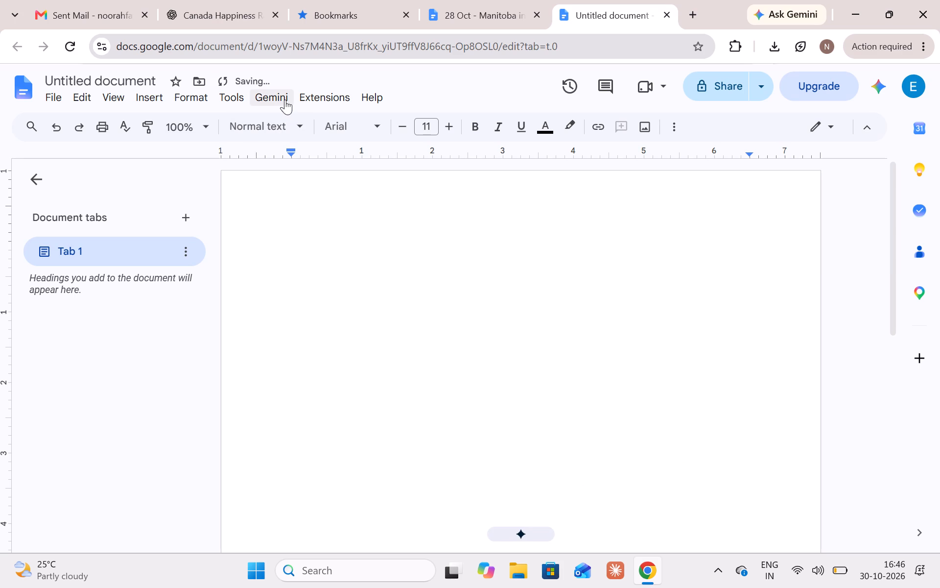
key("ctrl+v")
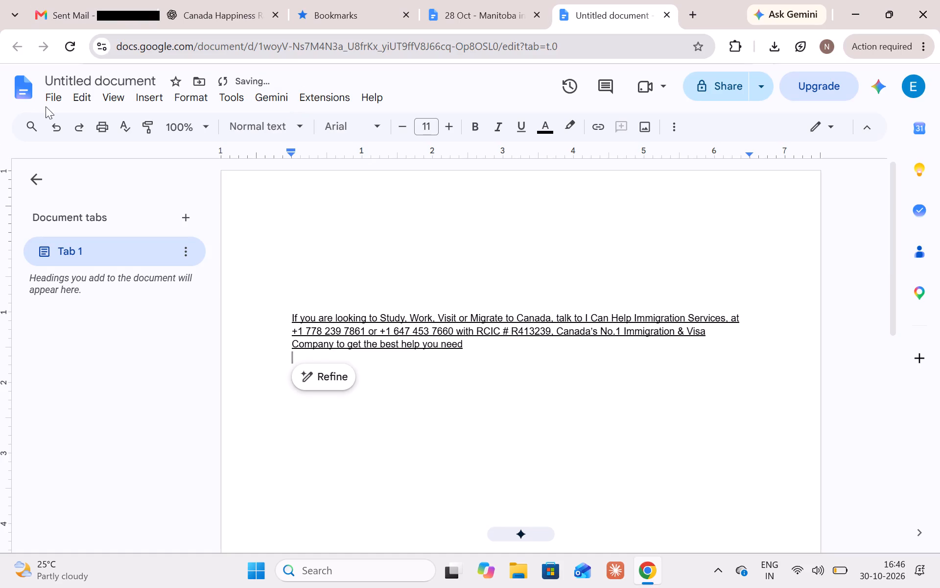
left_click(45, 171)
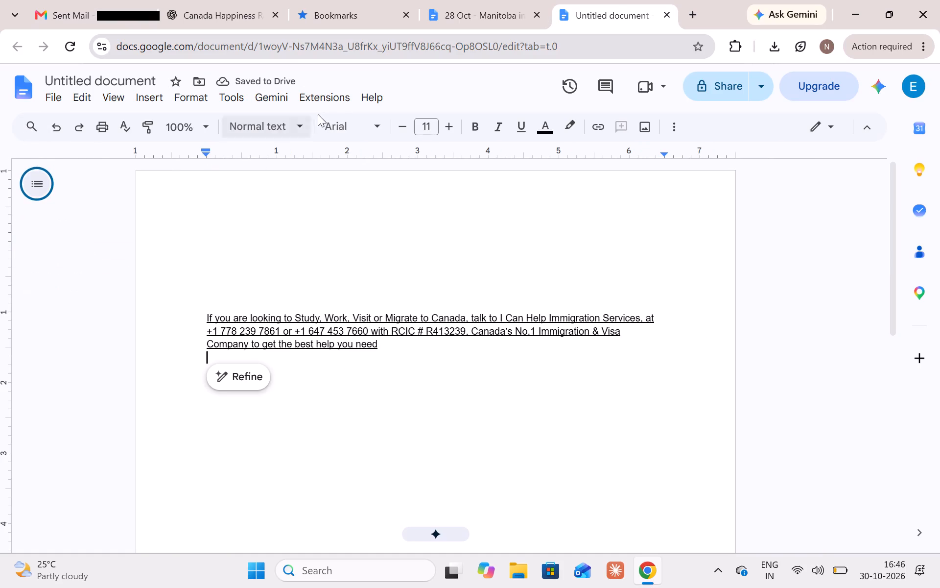
Close the "28 Oct - Manitoba invites 417 STEM workers" document.
left_click(507, 0)
left_click(542, 18)
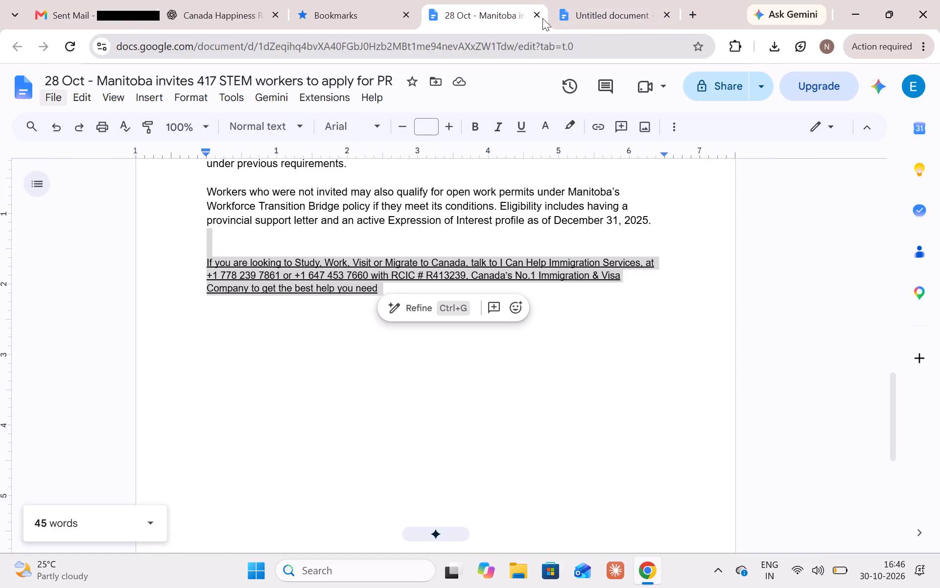
left_click(364, 0)
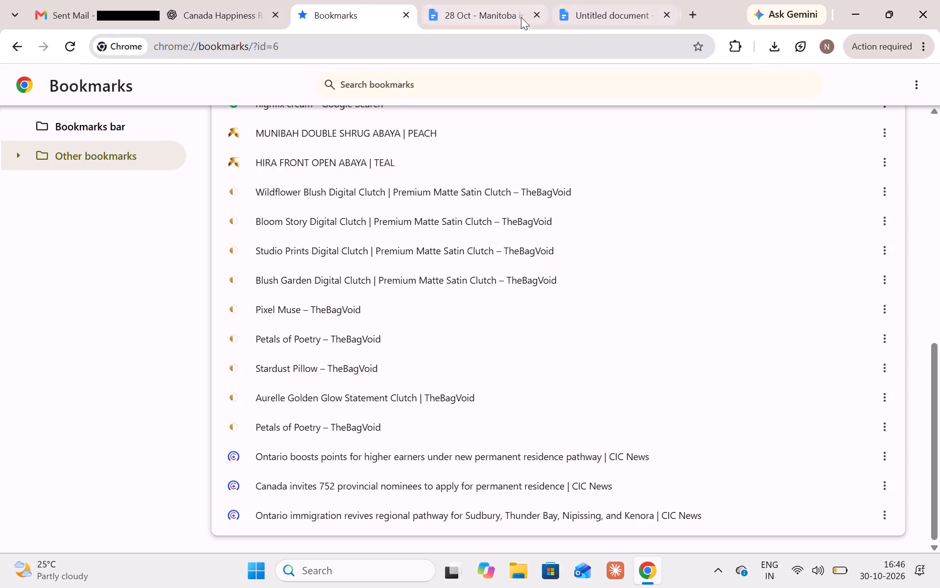
left_click(538, 14)
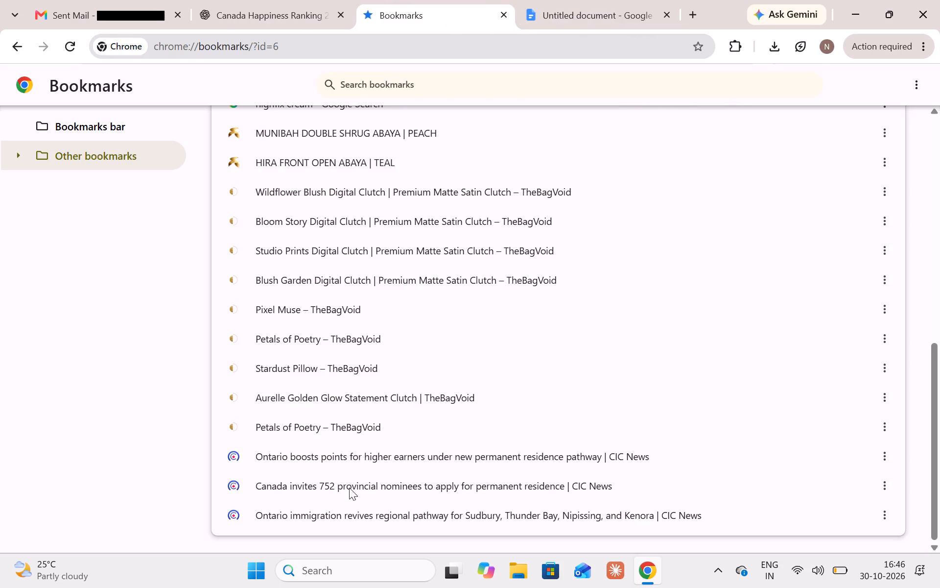
Open the bookmarked CIC News article "Canada invites 752 provincial nominees to apply for permanent residence".
double_click(349, 488)
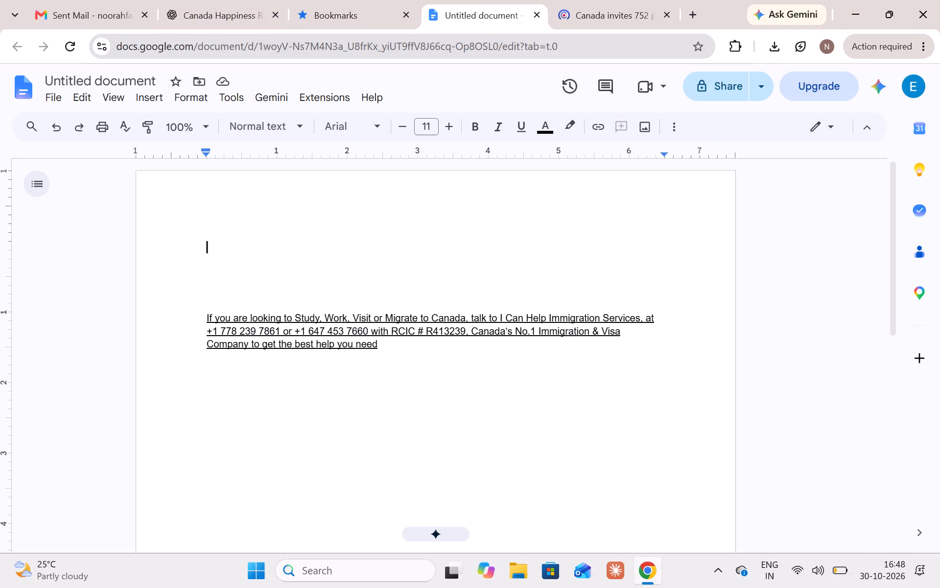
left_click(406, 331)
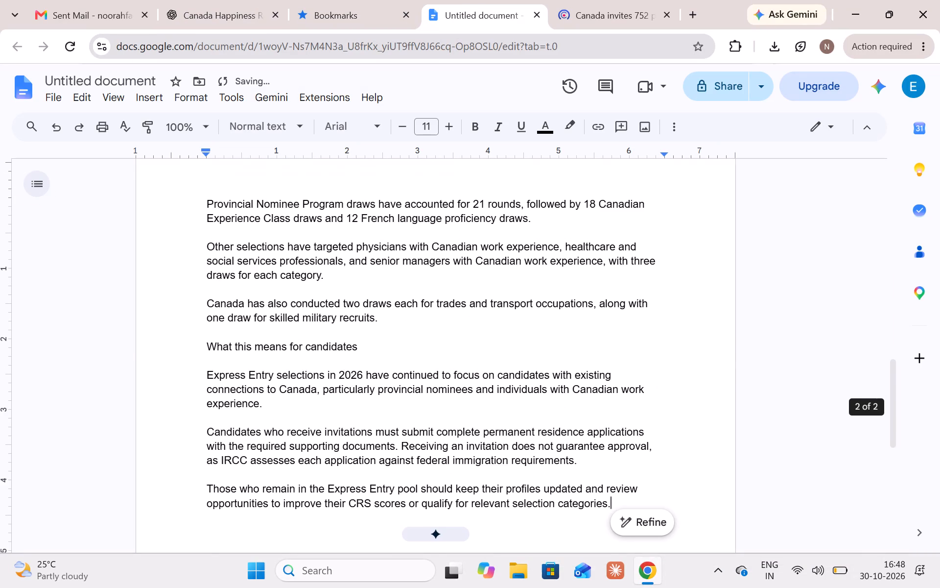
Check the document's word count and enable displaying the word count while typing.
scroll(405, 331, "down", 3)
key("ctrl+shift+c")
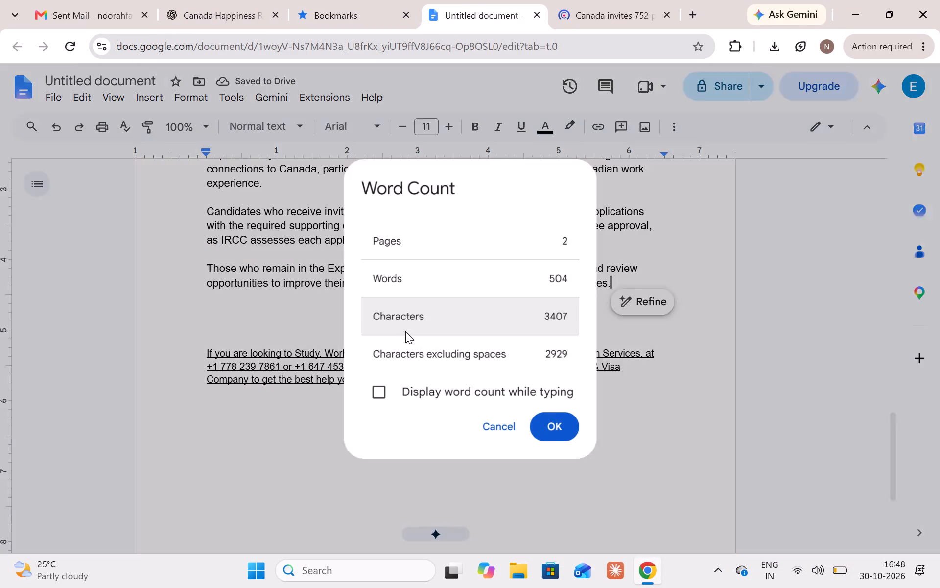
left_click(415, 385)
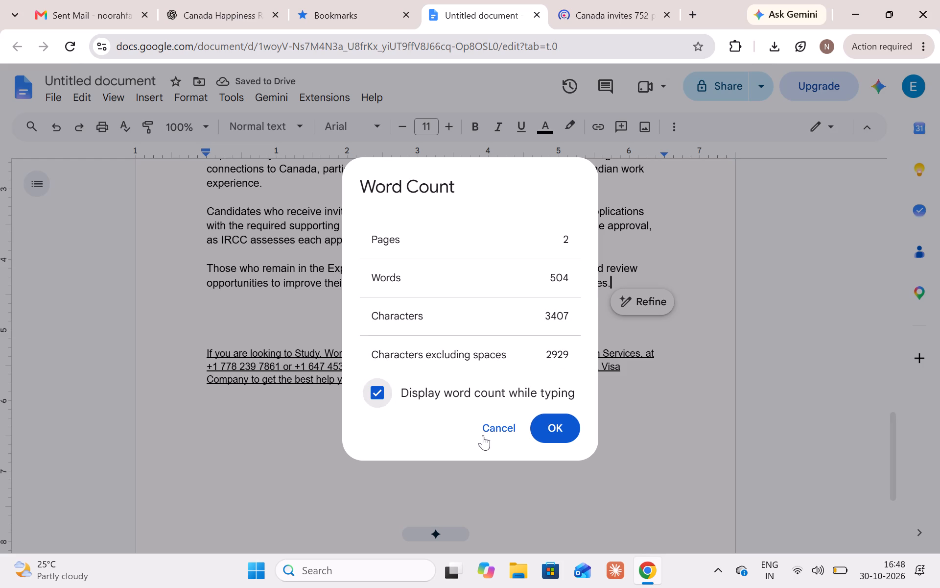
left_click(569, 429)
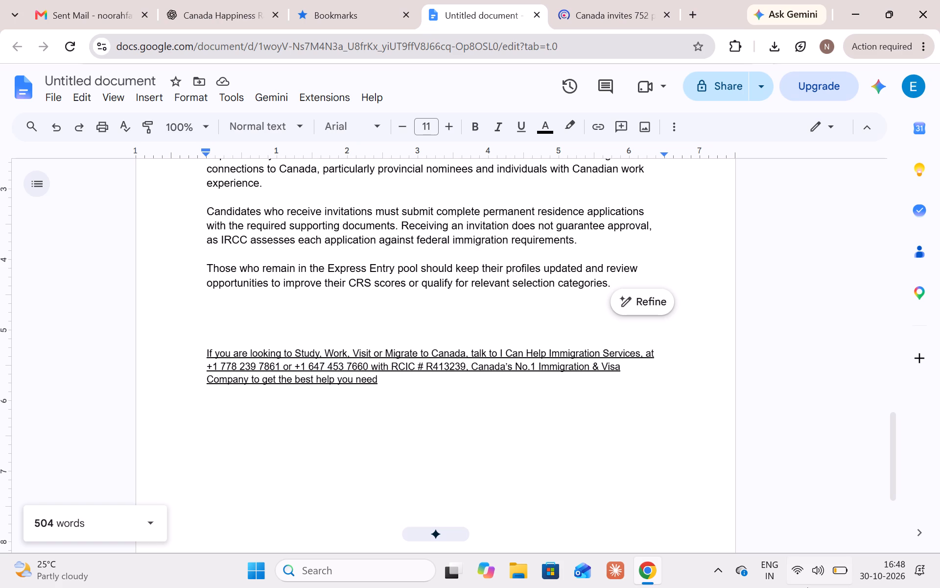
Return to the article's title at the beginning of the document.
scroll(570, 385, "up", 15)
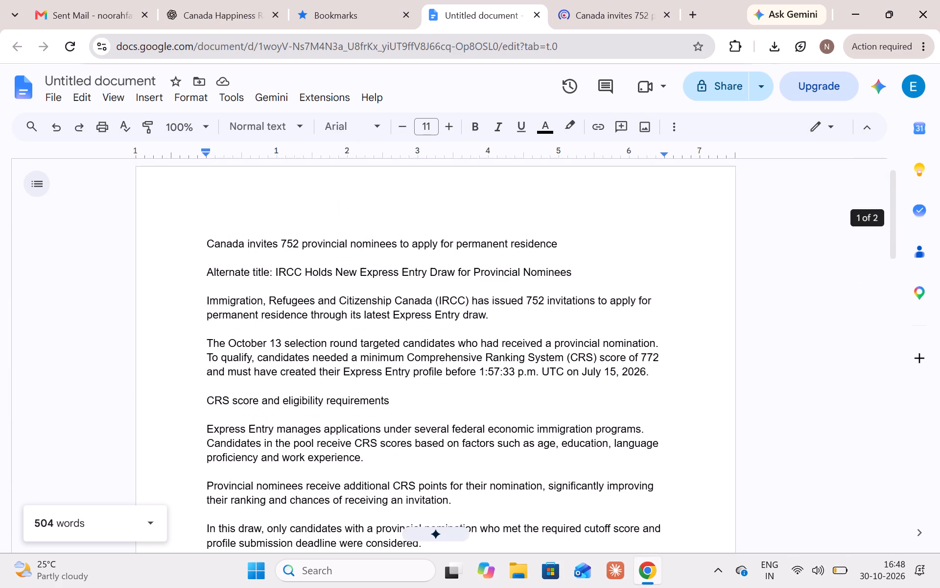
scroll(571, 385, "up", 3)
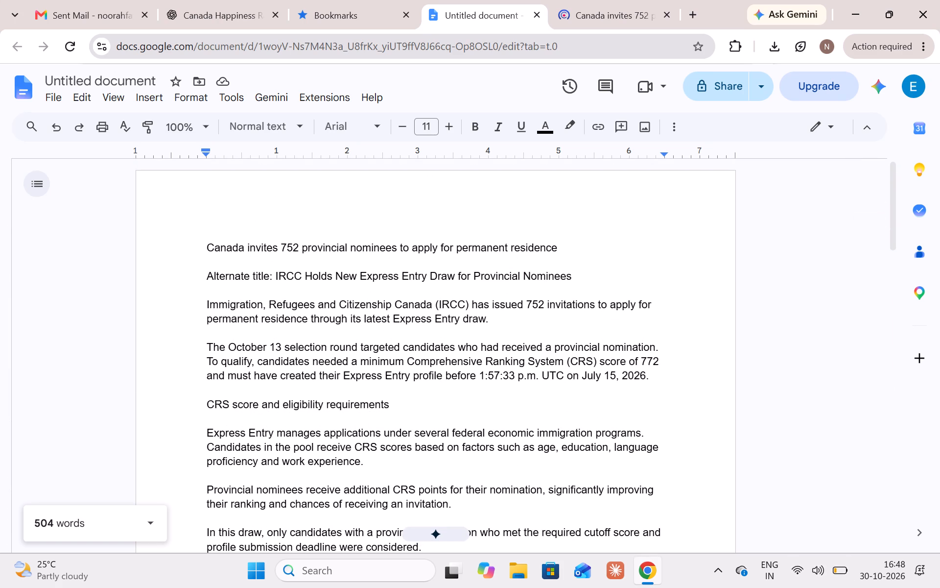
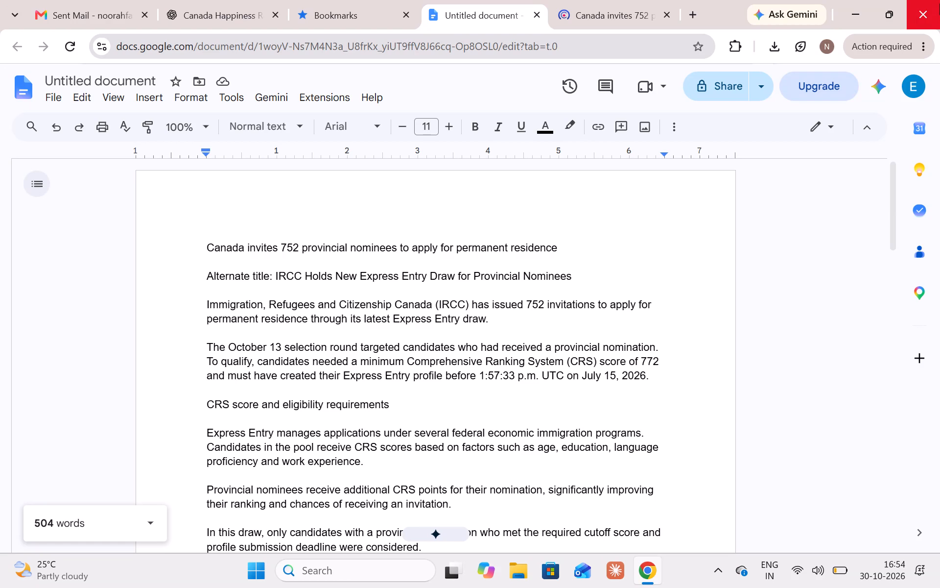
Delete the alternate title line "IRCC Holds New Express Entry Draw for Provincial Nominees" and its extra blank line.
triple_click(519, 272)
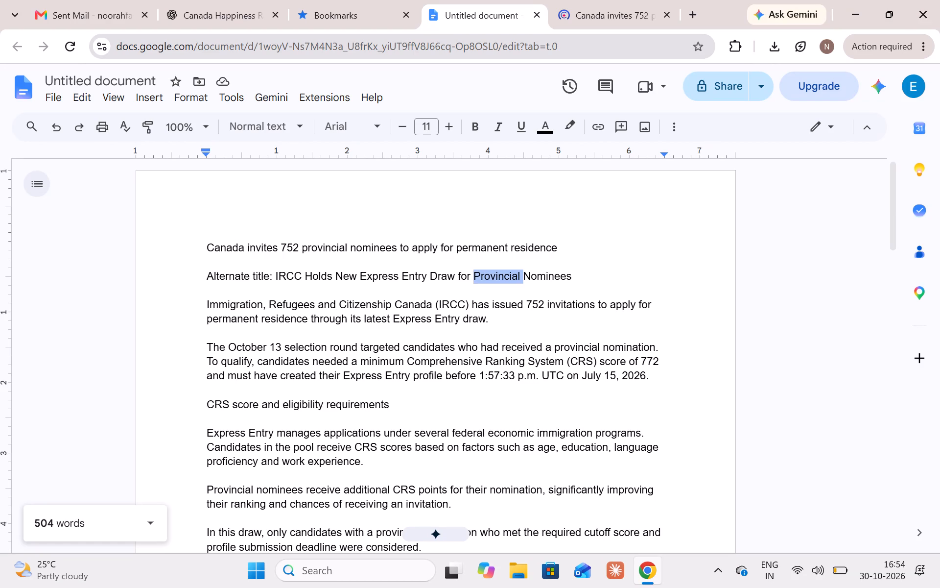
key("Delete")
key("Delete")
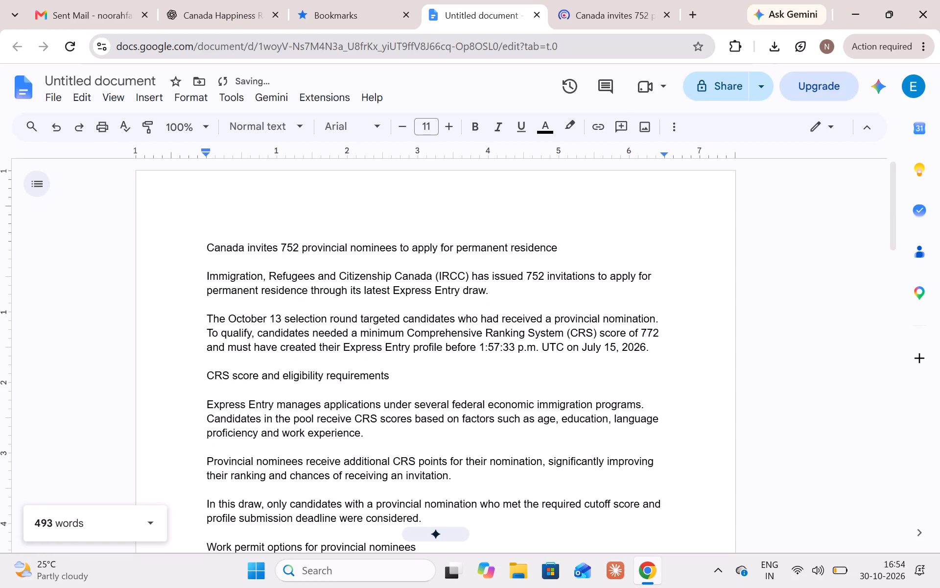
Format the article title "Canada invites 752 provincial nominees to apply for permanent residence" as 13 pt, bold, underlined and centred.
left_click_drag(562, 241, 32, 164)
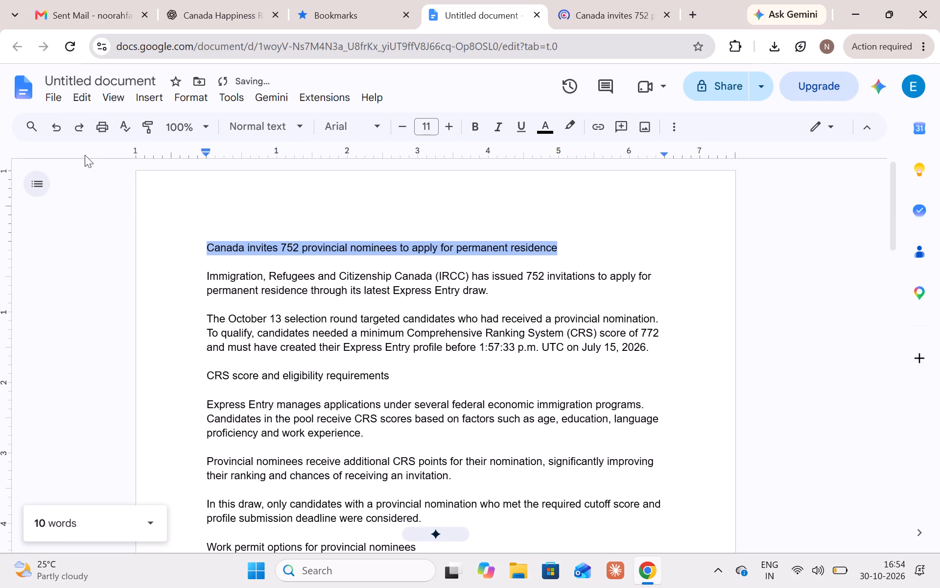
double_click(444, 119)
left_click(468, 126)
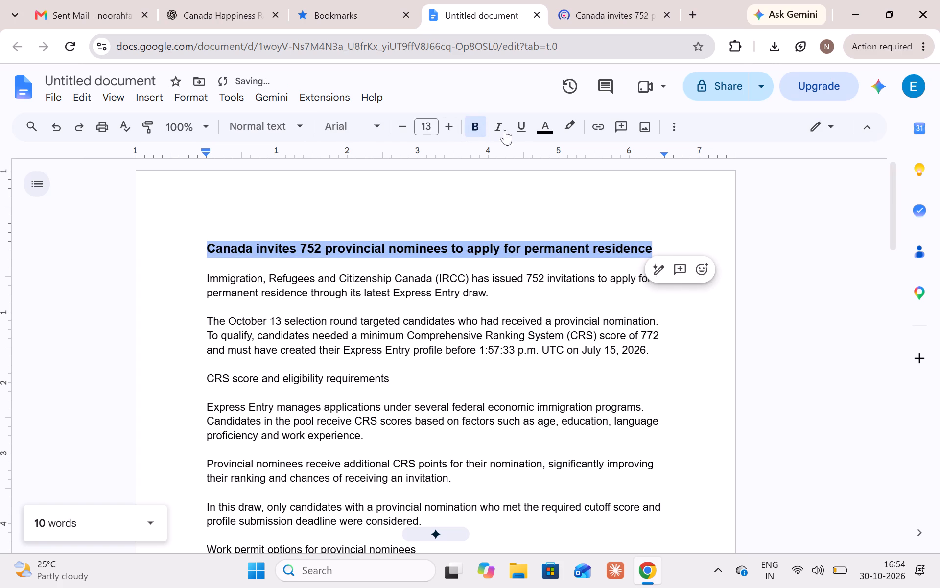
left_click(516, 130)
left_click(679, 135)
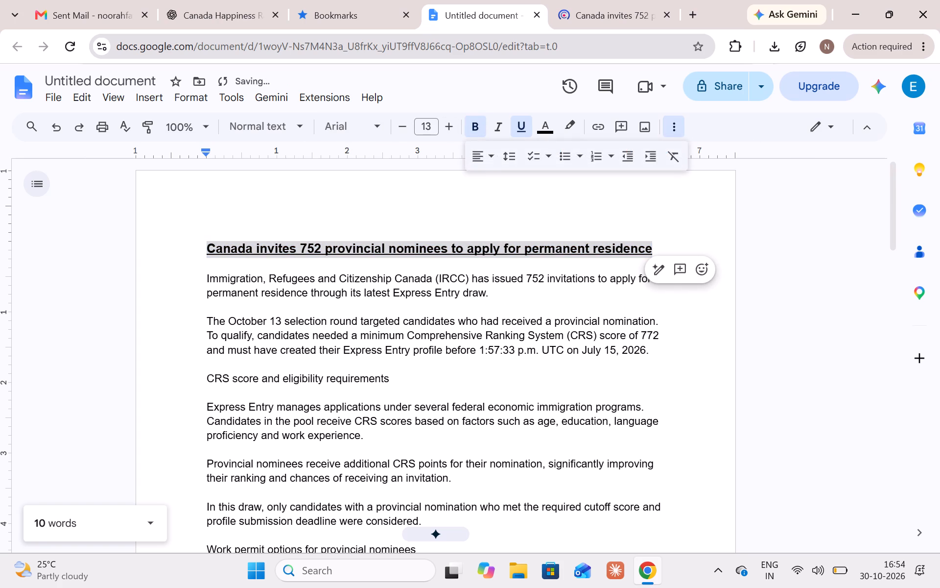
left_click(480, 161)
left_click(504, 183)
left_click(537, 367)
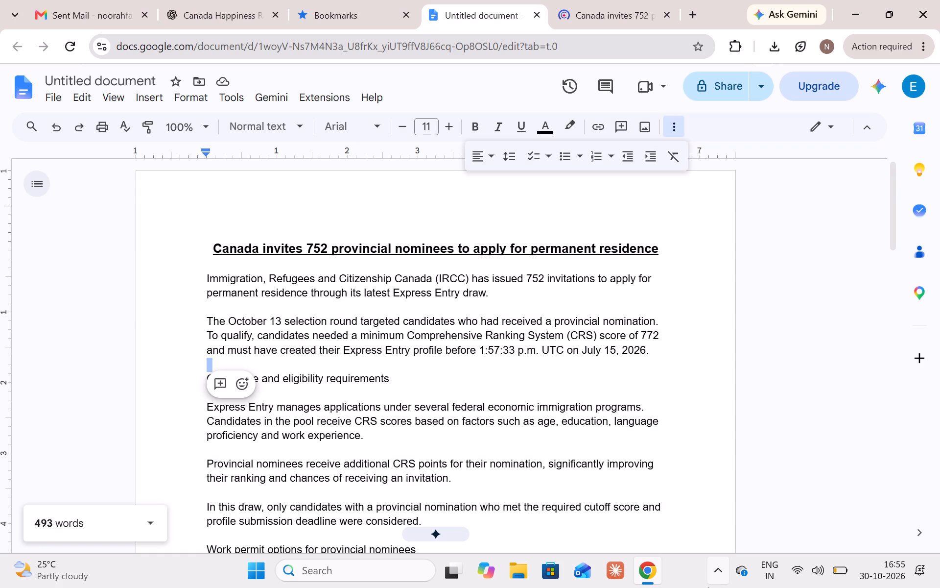
Delete the subheading "CRS score and eligibility requirements" and the spare blank line with it.
scroll(615, 453, "down", 1)
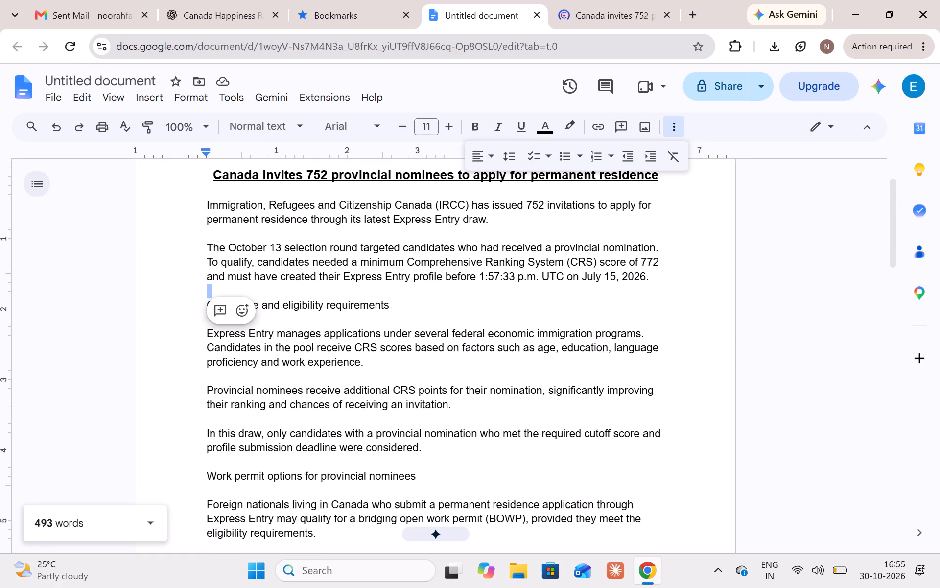
left_click(466, 391)
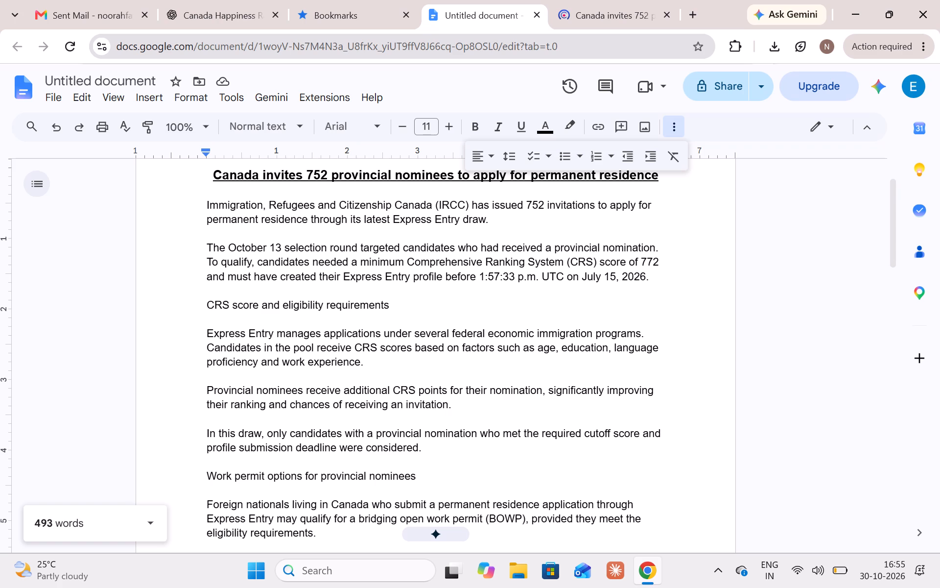
left_click_drag(249, 293, 254, 293)
left_click(256, 313)
triple_click(300, 306)
key("Delete")
key("Delete")
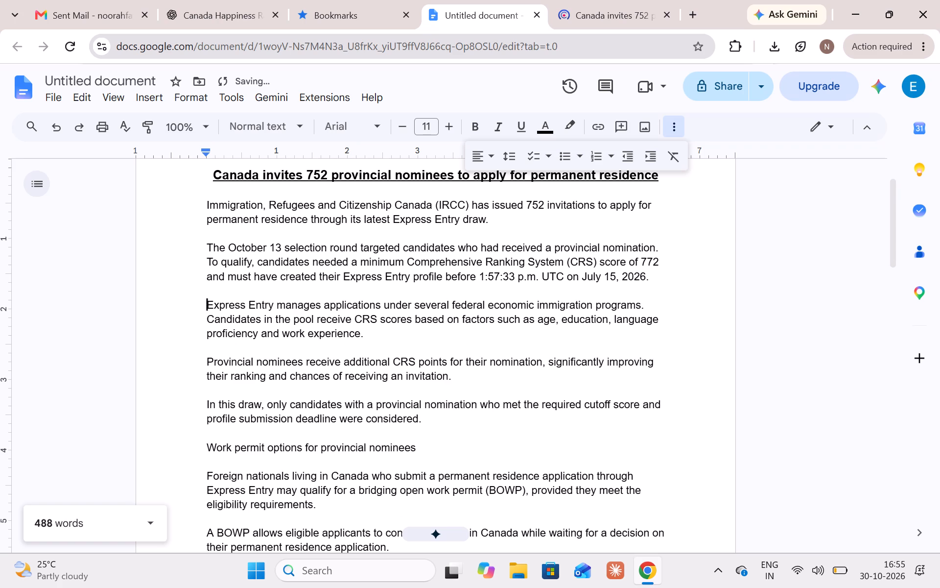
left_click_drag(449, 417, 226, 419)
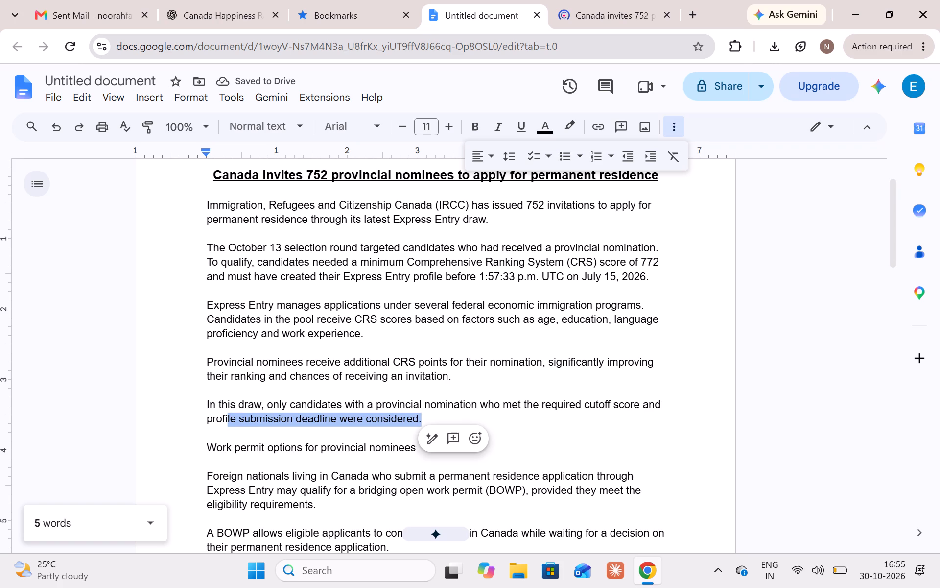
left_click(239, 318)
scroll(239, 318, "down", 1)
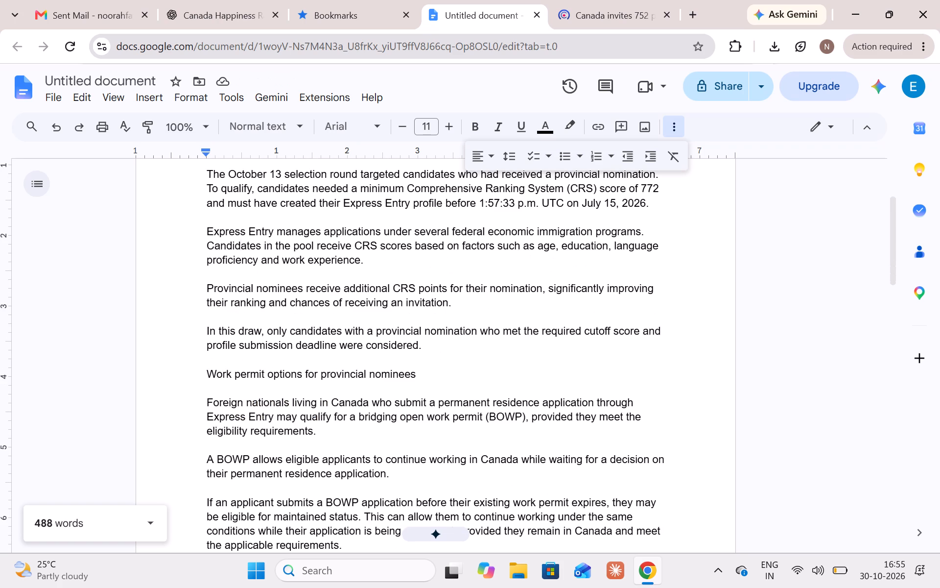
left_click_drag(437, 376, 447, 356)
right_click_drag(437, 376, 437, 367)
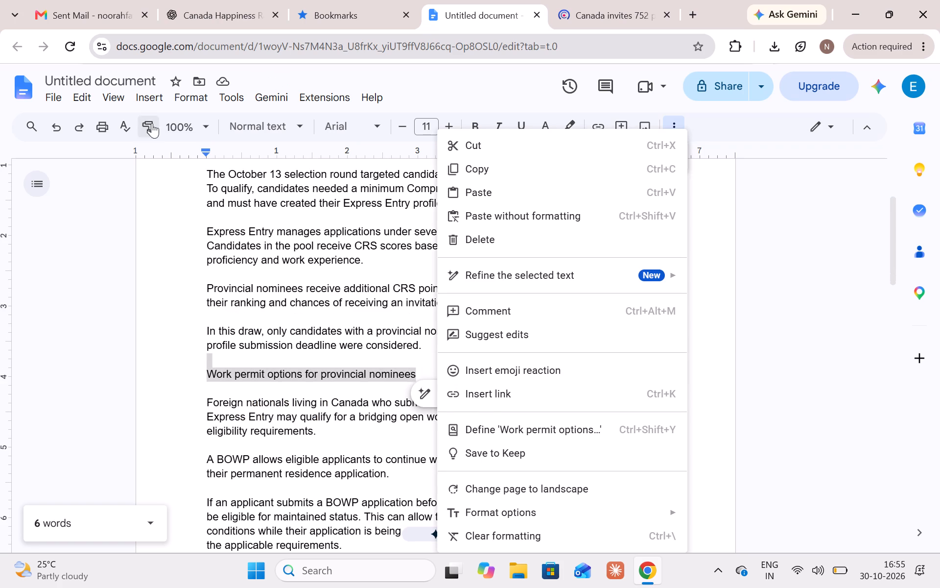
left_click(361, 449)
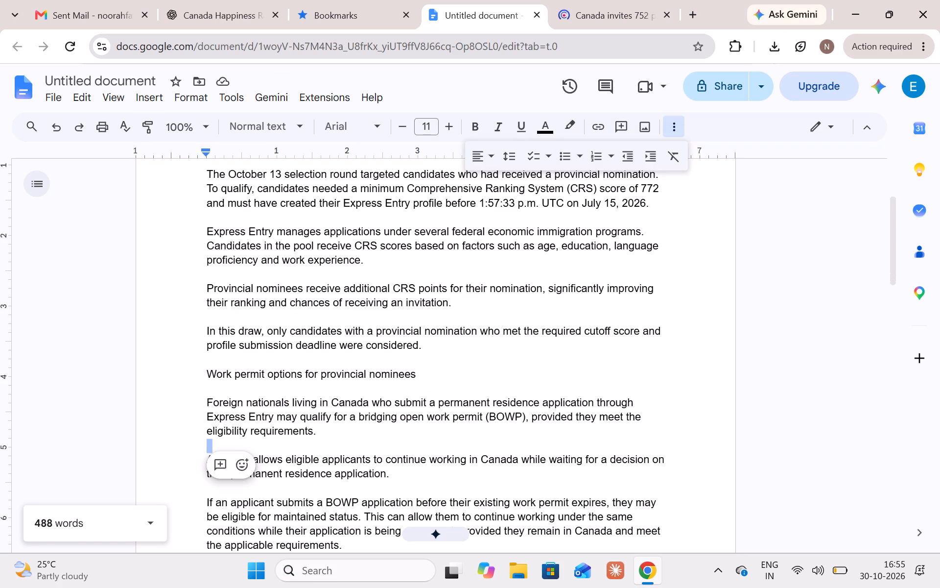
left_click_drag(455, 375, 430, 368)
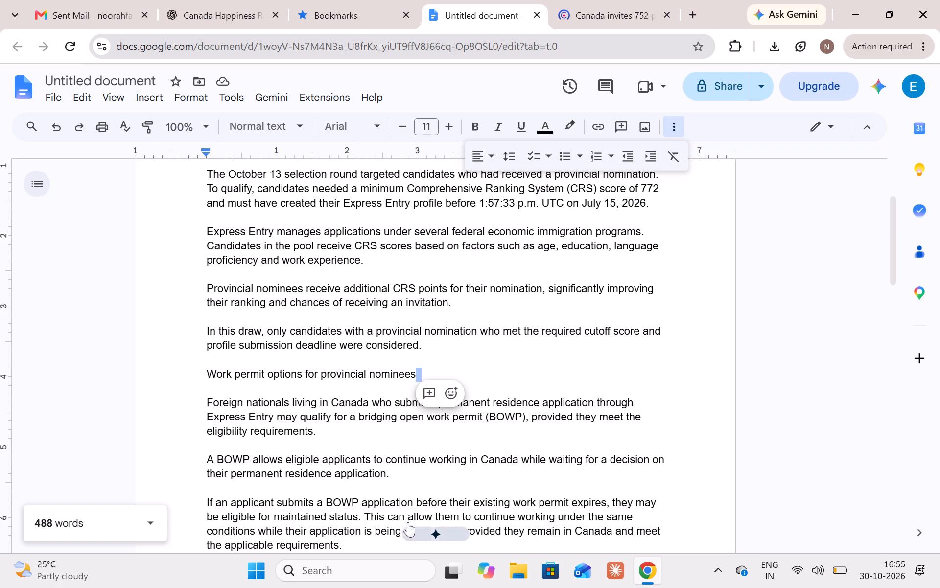
Delete everything from the paragraph "Provincial nominees receive additional CRS points" through the one on eligible family members' open work permits.
scroll(413, 482, "down", 1)
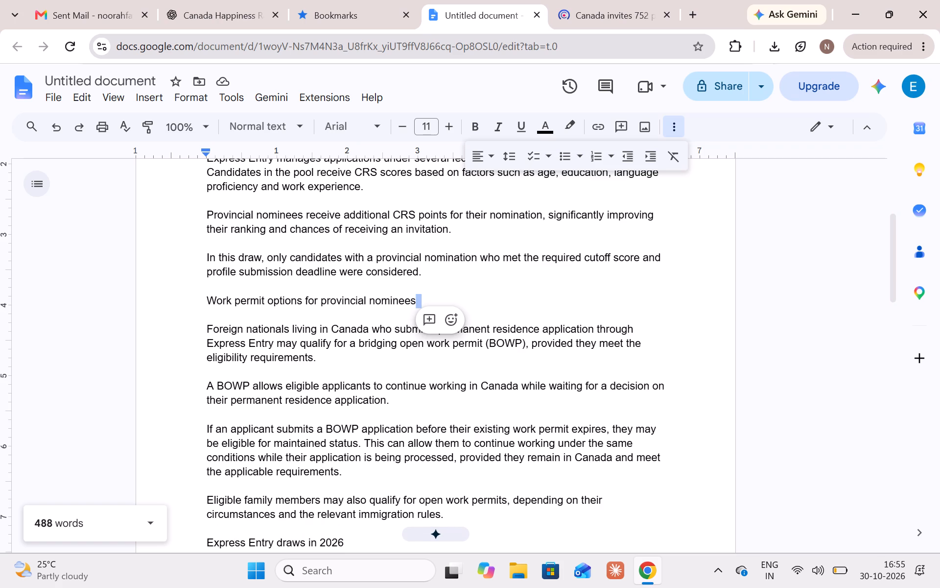
left_click_drag(520, 513, 207, 346)
scroll(244, 397, "up", 2)
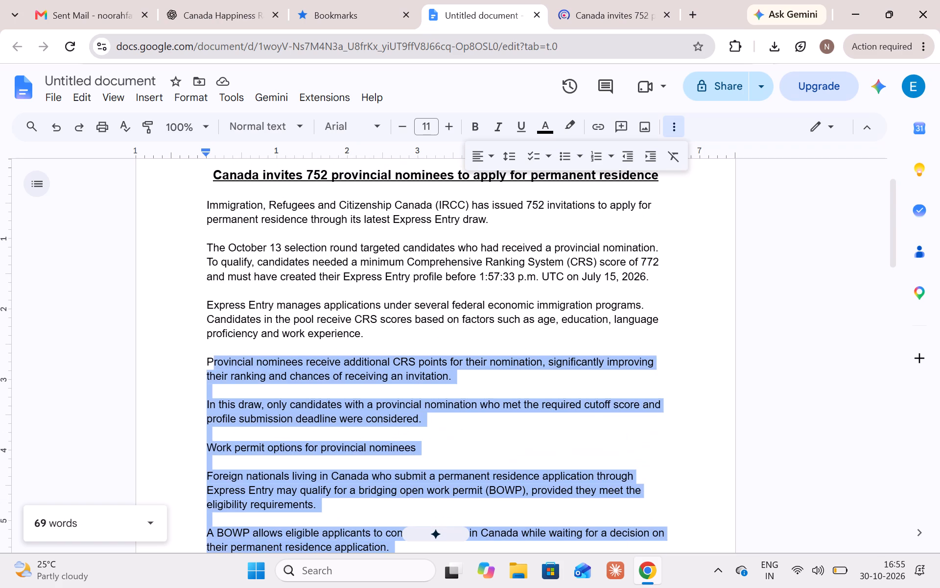
left_click_drag(207, 346, 204, 306)
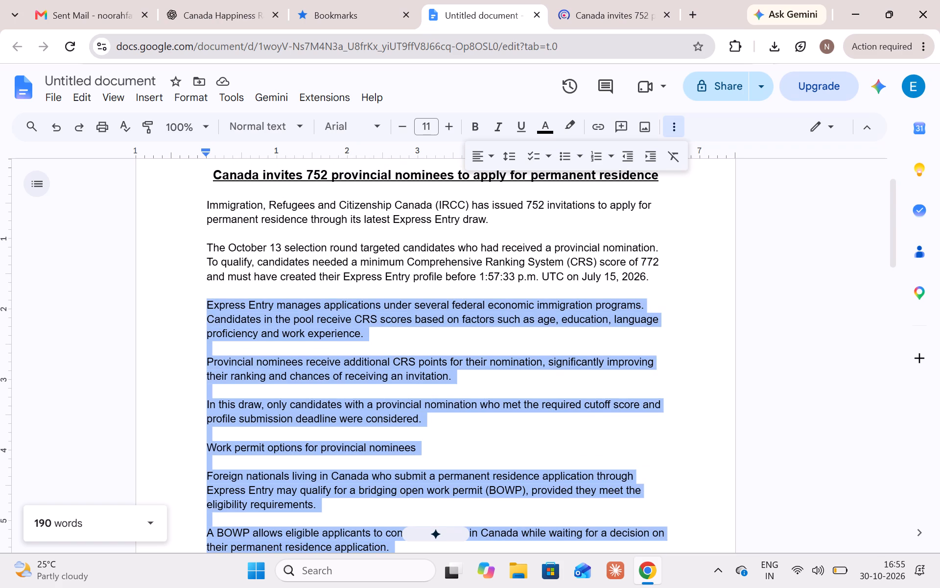
left_click_drag(204, 306, 188, 342)
key("BackSpace")
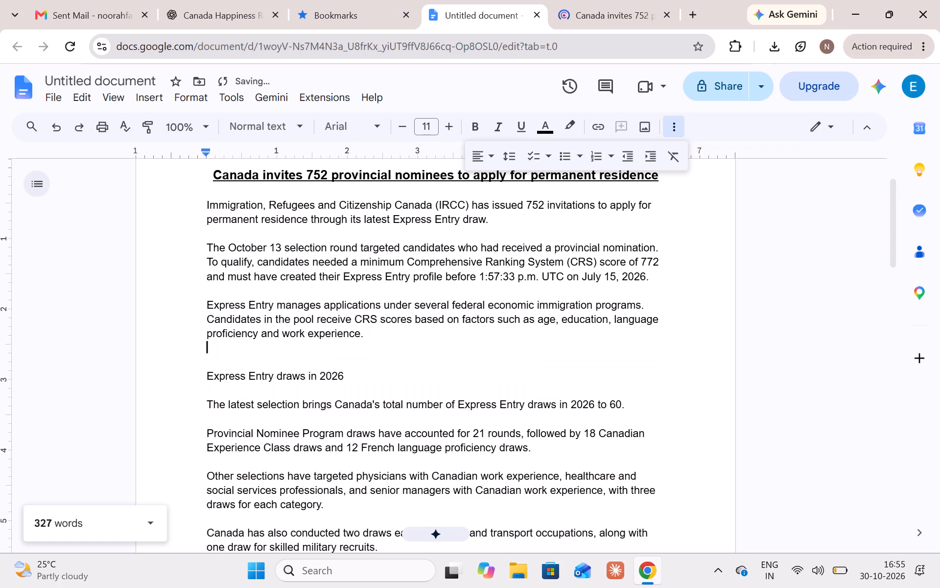
Delete the subheading "Express Entry draws in 2026" and the surplus blank lines around it, keeping one between the paragraphs.
key("Right")
scroll(323, 346, "down", 1)
left_click_drag(360, 305, 258, 290)
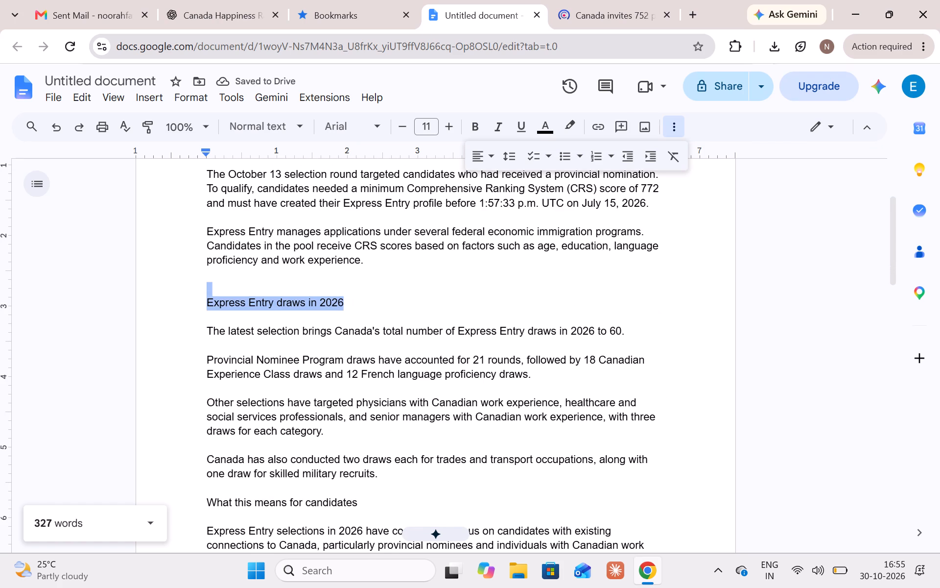
left_click_drag(258, 290, 173, 284)
key("BackSpace")
key("BackSpace")
key("Delete")
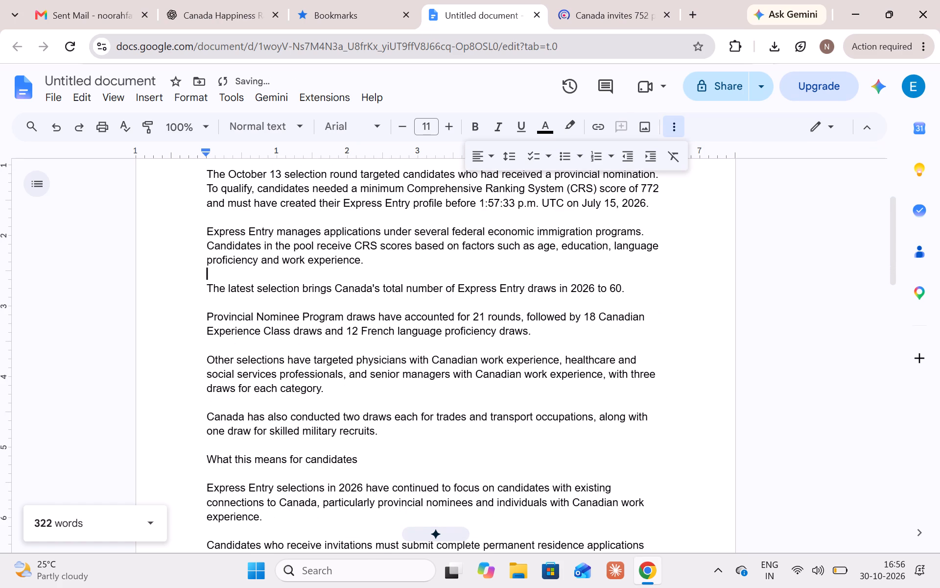
Delete the closing section from "What this means for candidates" through its last paragraph, with the surplus blank lines before the contact paragraph.
scroll(354, 342, "down", 1)
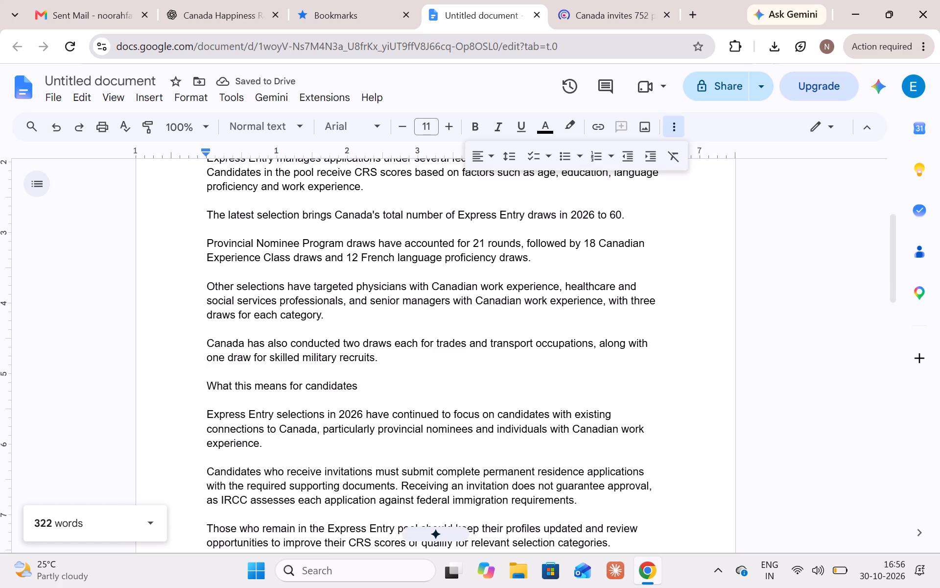
scroll(256, 381, "down", 1)
left_click_drag(183, 312, 747, 483)
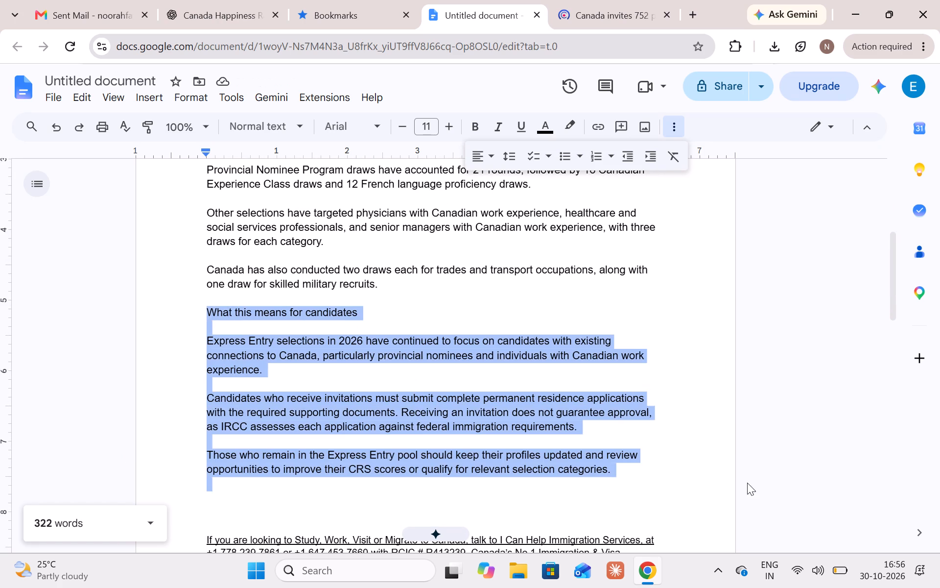
key("BackSpace")
key("Delete")
key("Delete")
key("Delete")
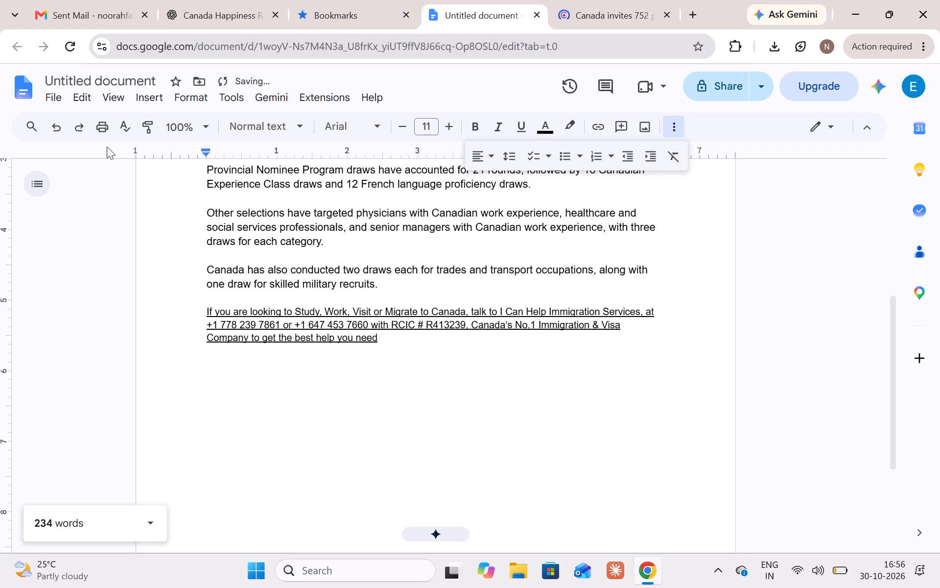
Copy the article title "Canada invites 752 provincial nominees to apply for permanent residence" from the top of the document.
scroll(393, 258, "up", 3)
scroll(418, 292, "up", 2)
triple_click(401, 251)
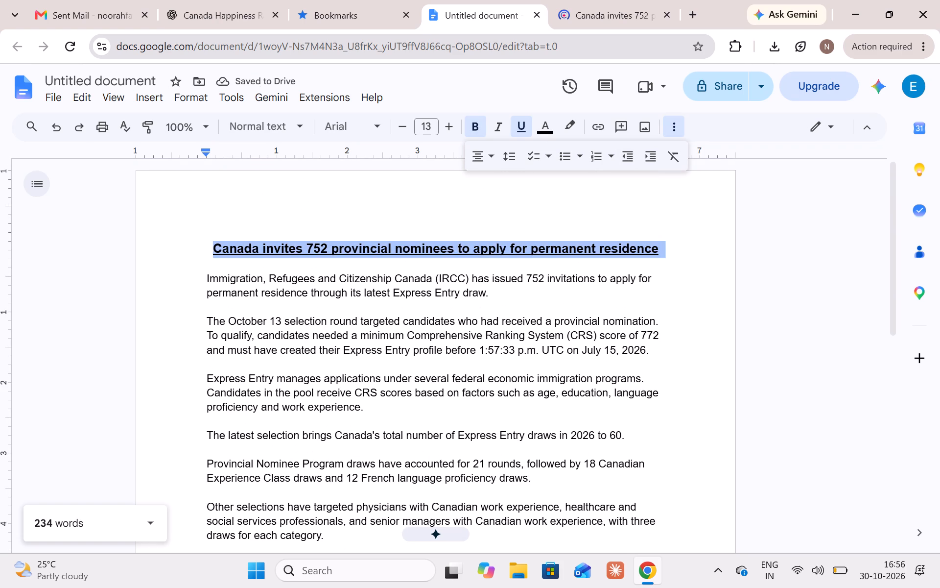
key("ctrl+c")
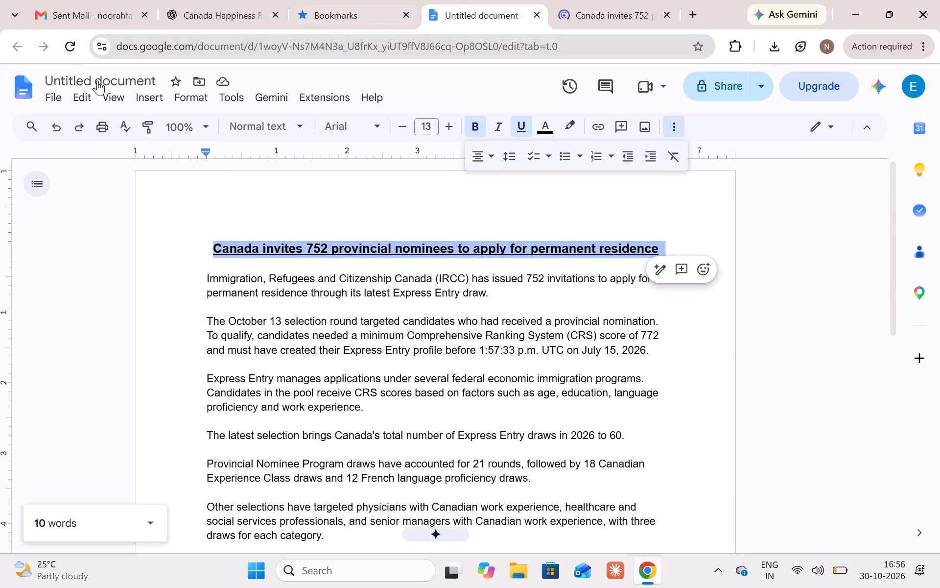
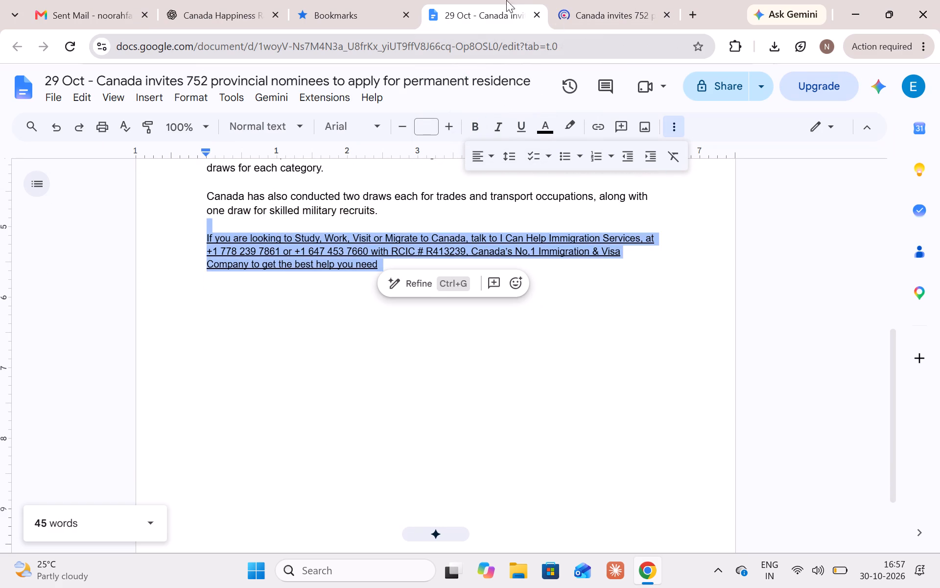
Create a new blank document for the next article and close the finished one on the 752 provincial nominees.
left_click(53, 96)
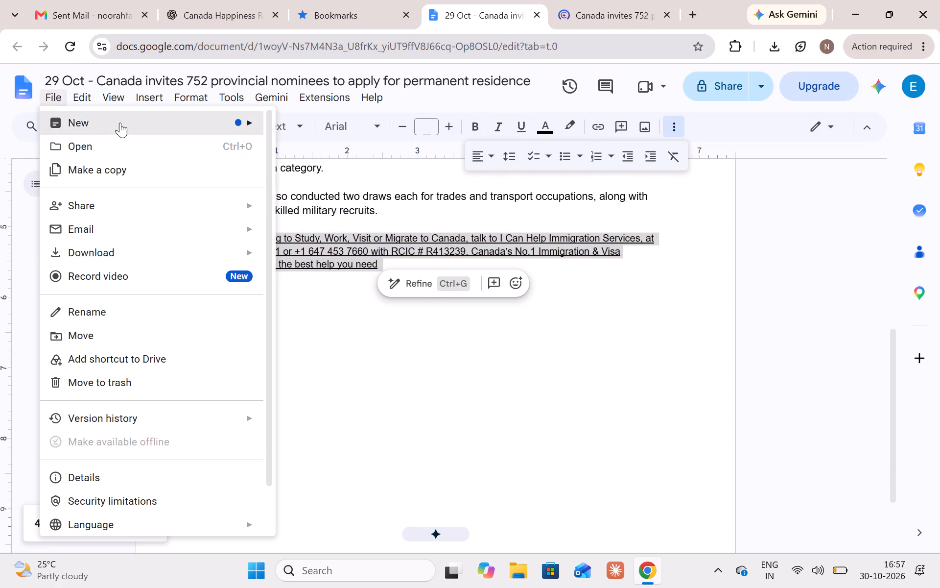
left_click(309, 127)
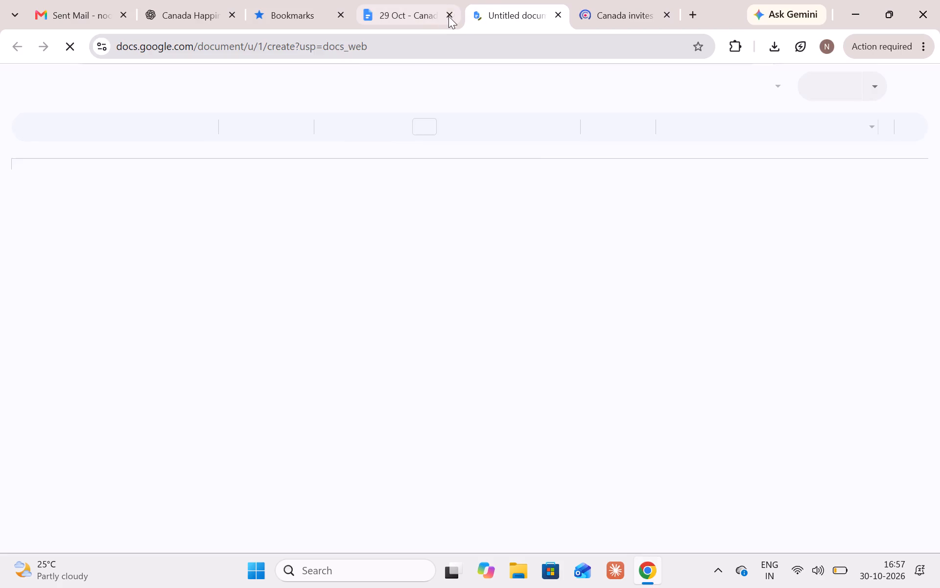
left_click(448, 16)
Leave several blank lines at the top of the new document and paste the closing contact paragraph for I Can Help Immigration Services below.
key("Return")
key("Return")
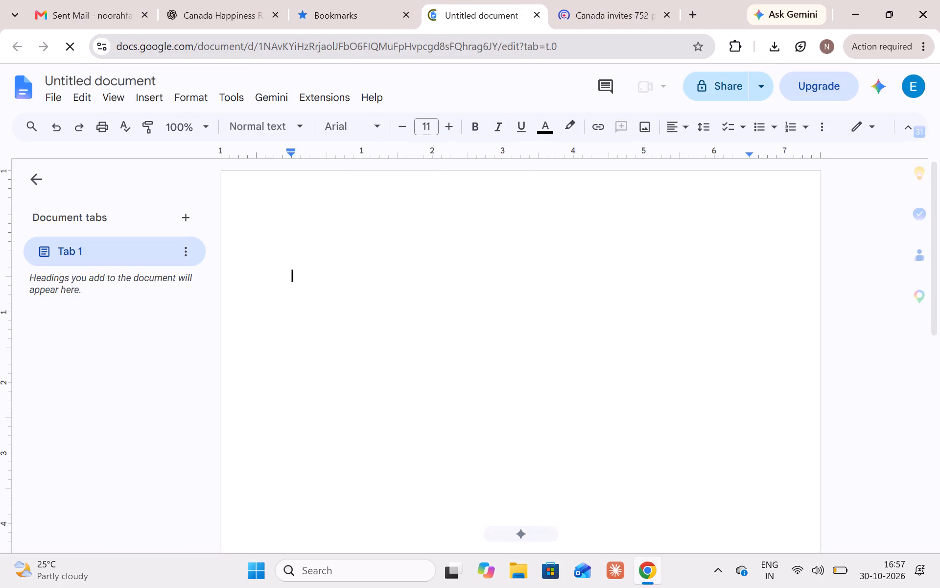
key("Return")
key("Return")
key("ctrl+v")
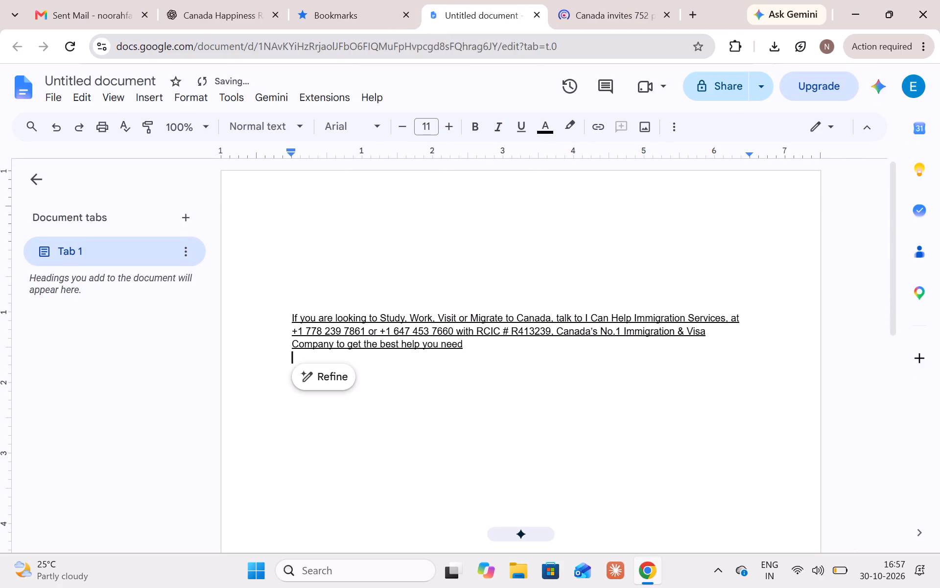
Hide the document tabs and outline sidebar.
left_click(40, 173)
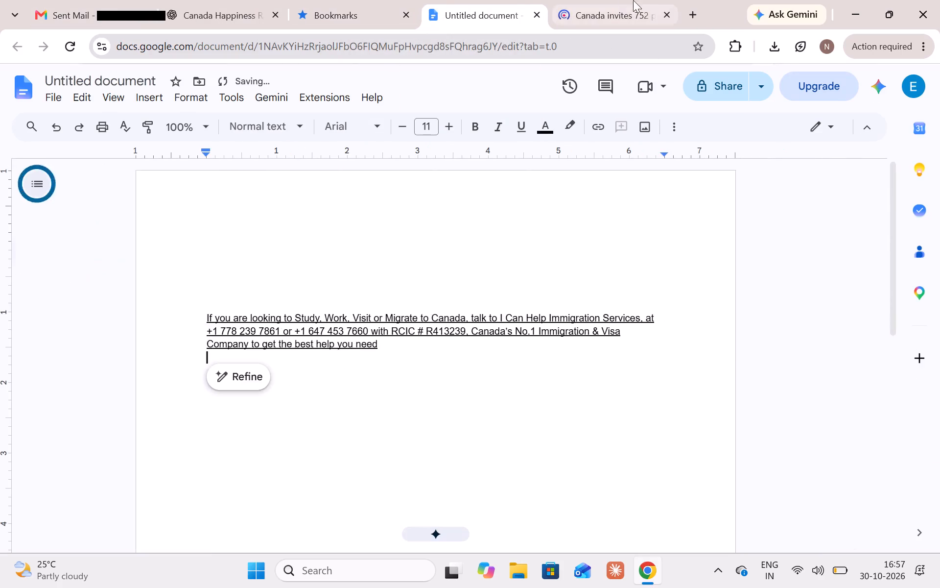
Close the article on 752 provincial nominees and open the bookmarked CIC News article on Ontario reviving its regional pathway.
left_click(620, 0)
left_click(666, 13)
left_click(460, 0)
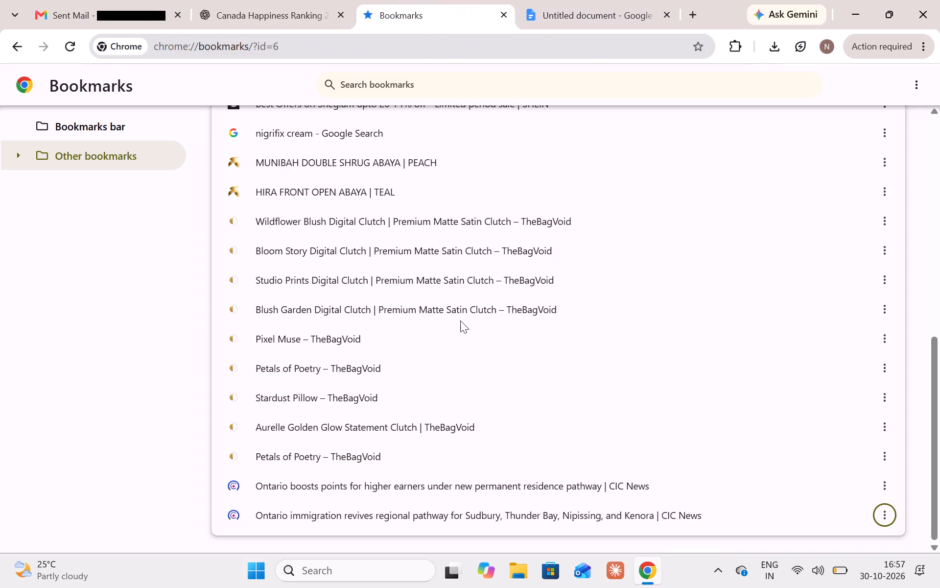
scroll(462, 286, "down", 2)
double_click(484, 504)
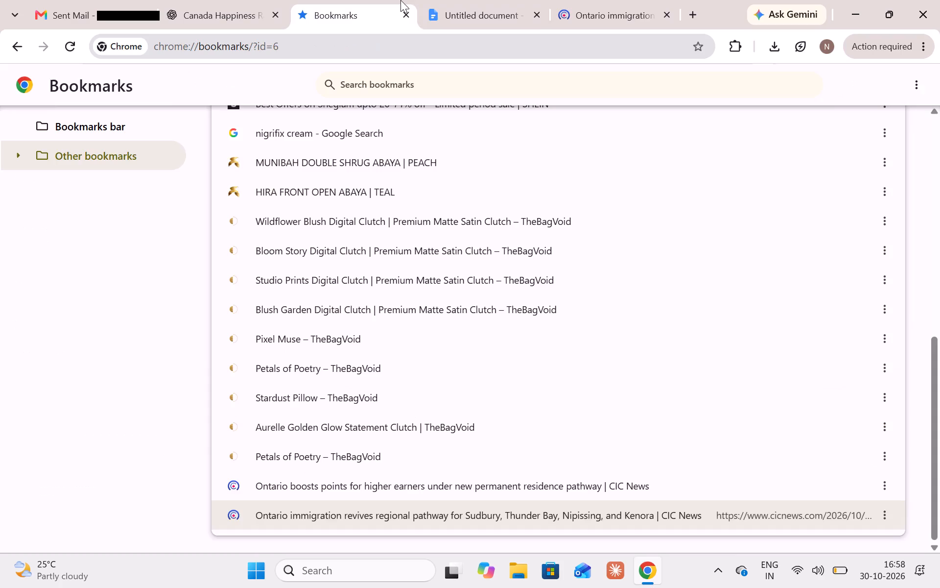
left_click(491, 0)
left_click(311, 240)
right_click(311, 240)
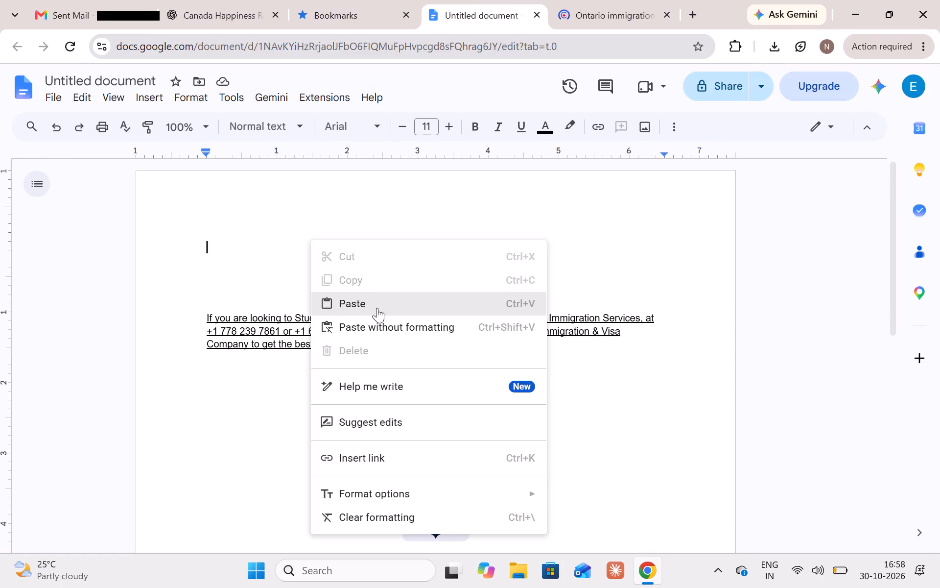
left_click(390, 317)
Check the document's word count and turn on its display while typing.
key("ctrl+shift+c")
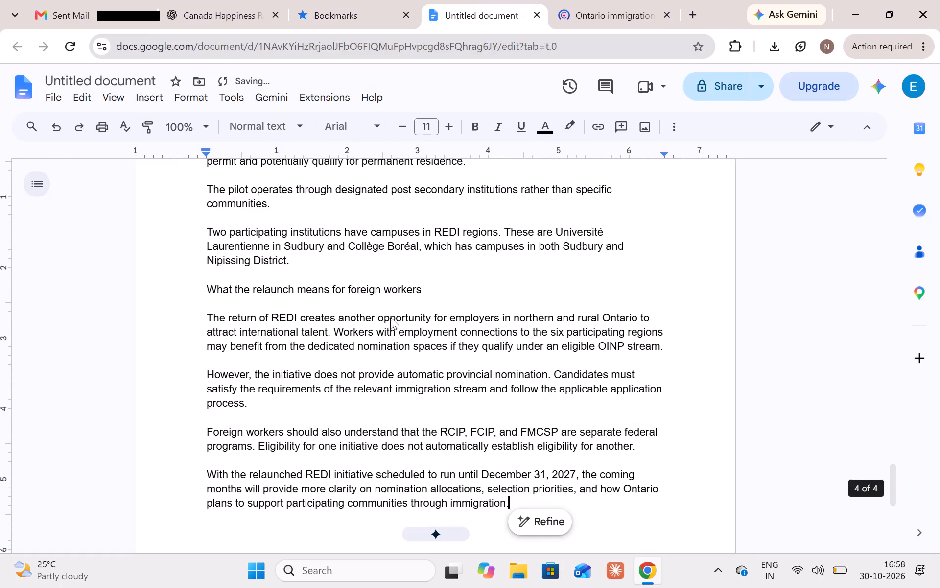
left_click(369, 396)
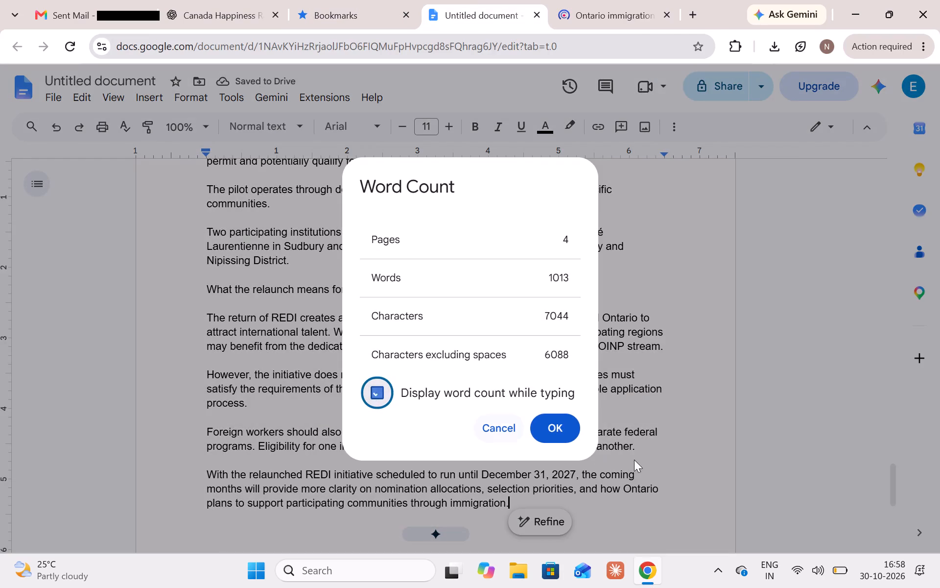
left_click(559, 430)
scroll(557, 408, "down", 6)
scroll(558, 404, "up", 12)
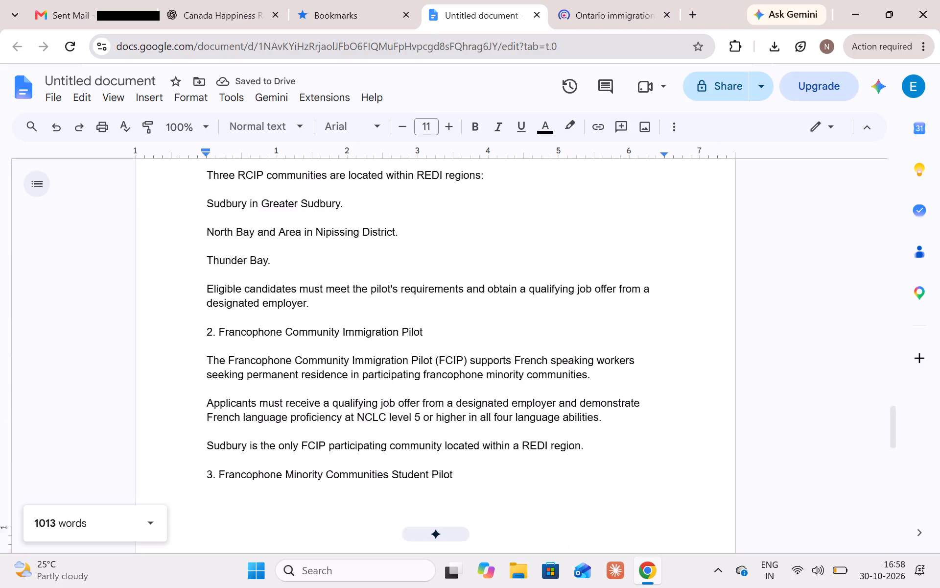
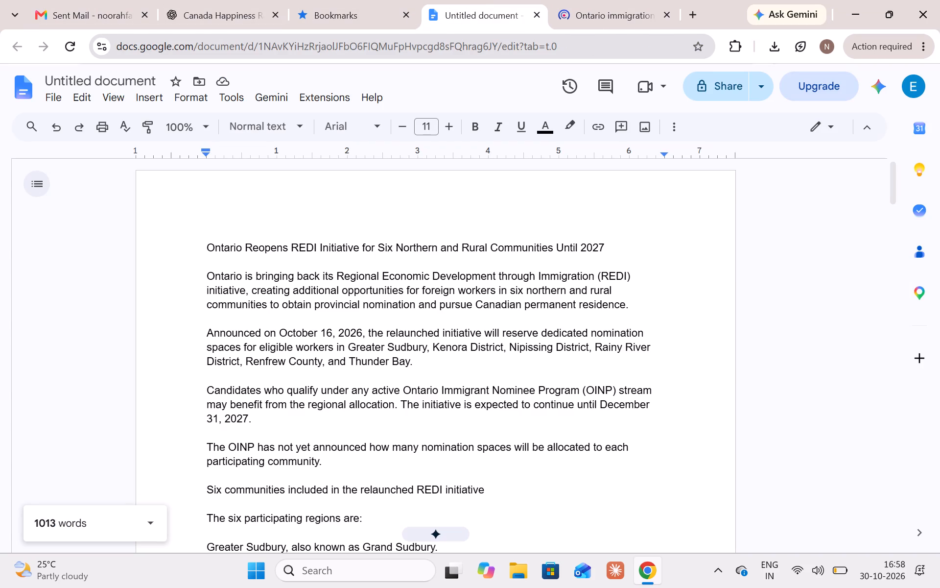
Lowercase the first letters of "Reopens" and "Initiative" in the article title.
key("BackSpace")
key("r")
key("Right")
key("Right")
key("Right")
key("Right")
key("Right")
key("Right")
key("Right")
key("Right")
key("Right")
key("Right")
key("Right")
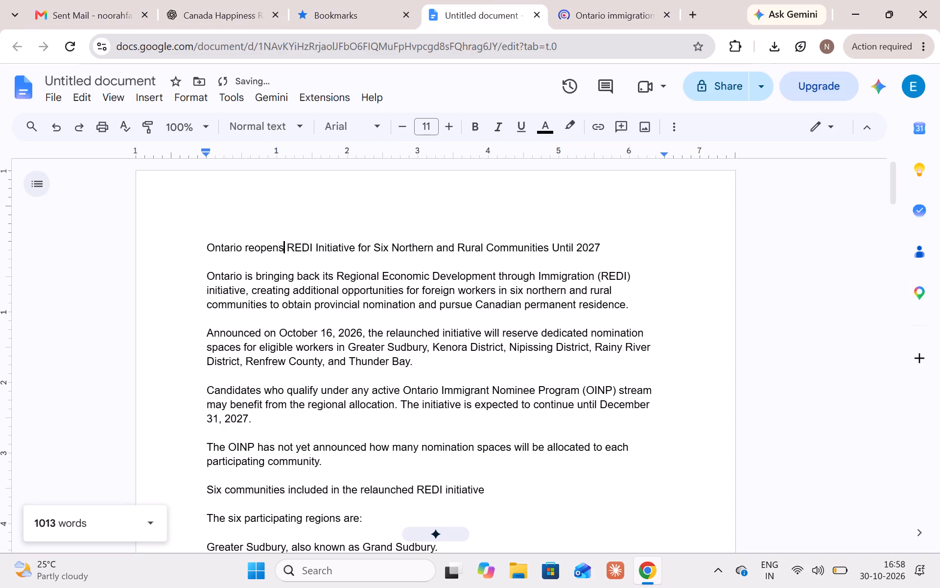
key("Right")
key("Right")
key("BackSpace")
key("i")
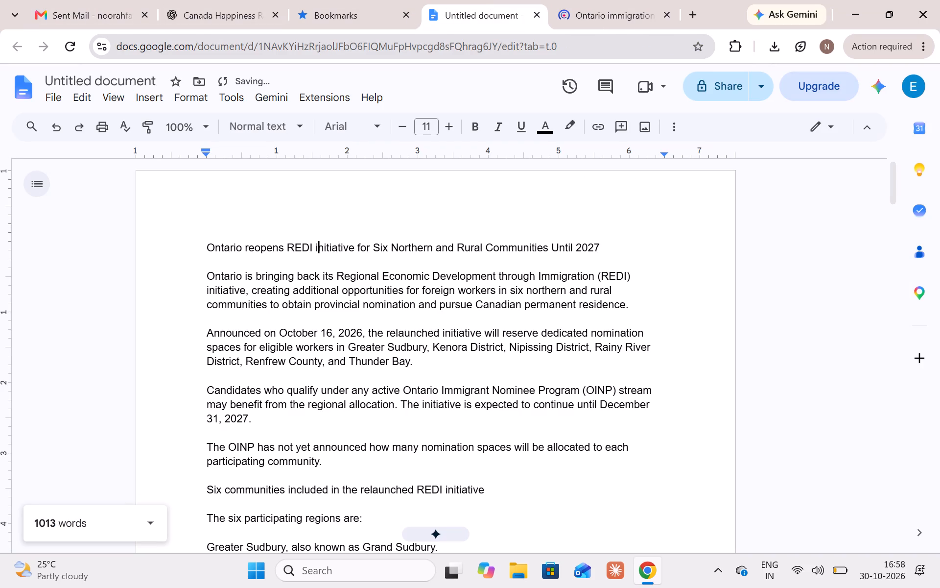
Lowercase the first letters of "Six" and "Northern" in the article title.
key("Right")
key("Right")
key("Right")
key("Right")
key("Right")
key("Right")
key("Right")
key("Right")
key("Right")
key("Right")
key("Right")
key("Right")
key("Right")
key("Right")
key("Right")
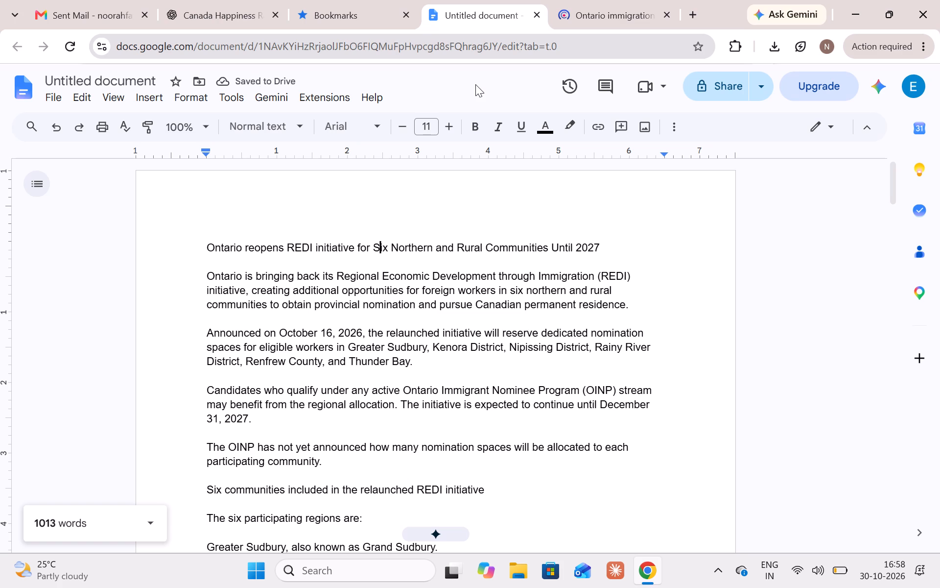
key("BackSpace")
key("s")
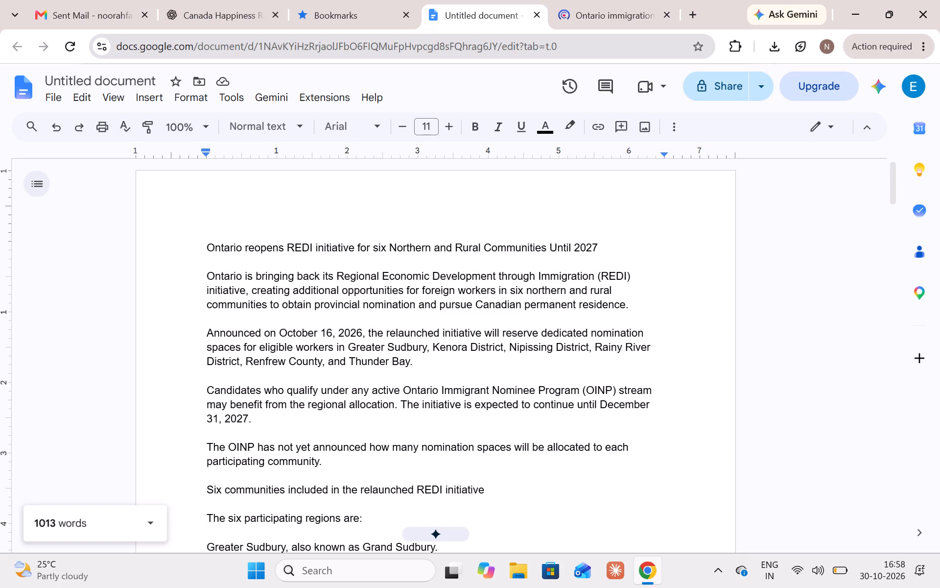
key("Right")
key("Right")
key("Right")
key("Right")
key("BackSpace")
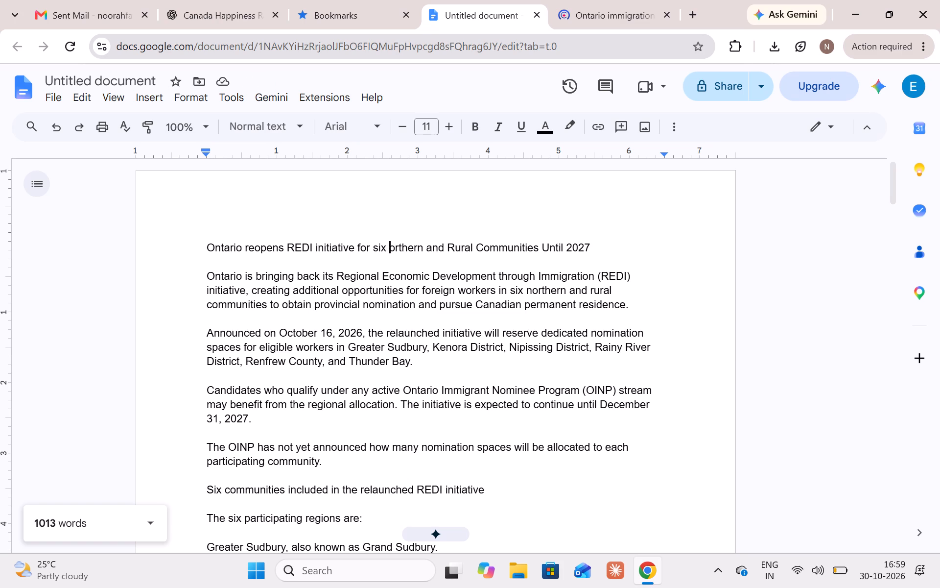
key("n")
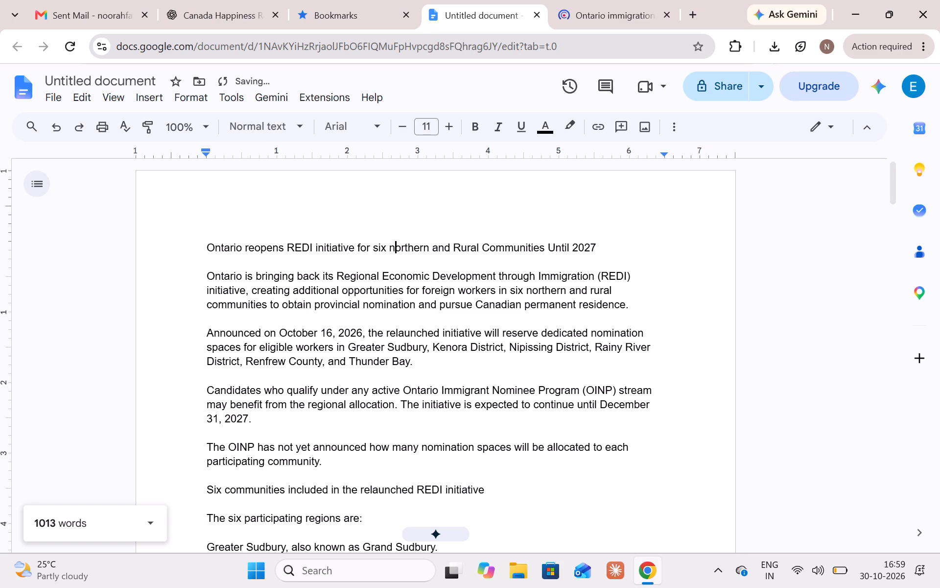
Lowercase the first letters of "Rural" and "Communities" in the article title.
key("Right")
key("Right")
key("Right")
key("Right")
key("Right")
key("Right")
key("Right")
key("Right")
key("Right")
key("Right")
key("Right")
key("Right")
key("Right")
key("Right")
key("Right")
key("Left")
key("Left")
key("BackSpace")
key("r")
key("Right")
key("Right")
key("Right")
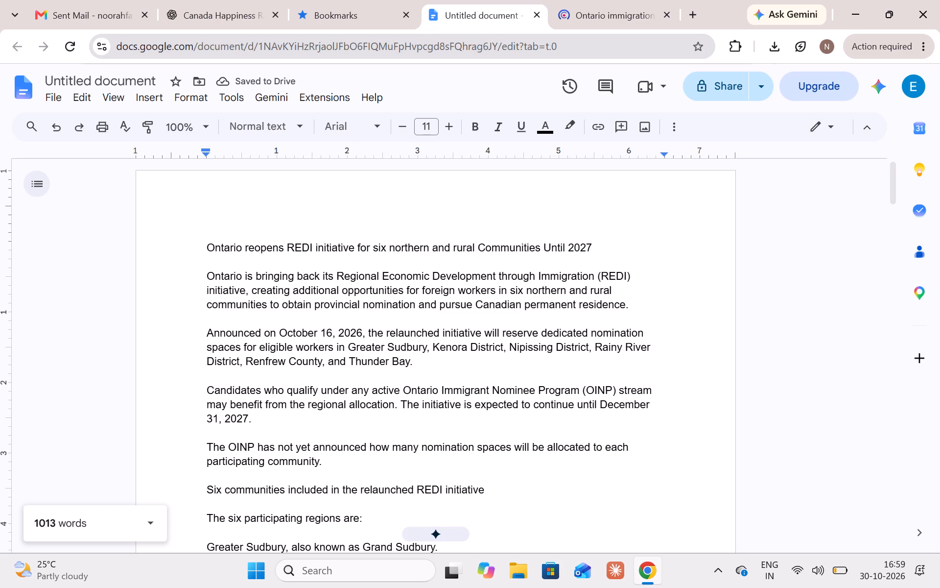
key("Right")
key("Right")
key("Right")
key("BackSpace")
key("c")
Lowercase the first letter of "Until" in the article title.
key("Right")
key("Right")
key("Right")
key("Right")
key("Right")
key("Right")
key("Right")
key("Right")
key("Right")
key("Right")
key("Right")
key("Right")
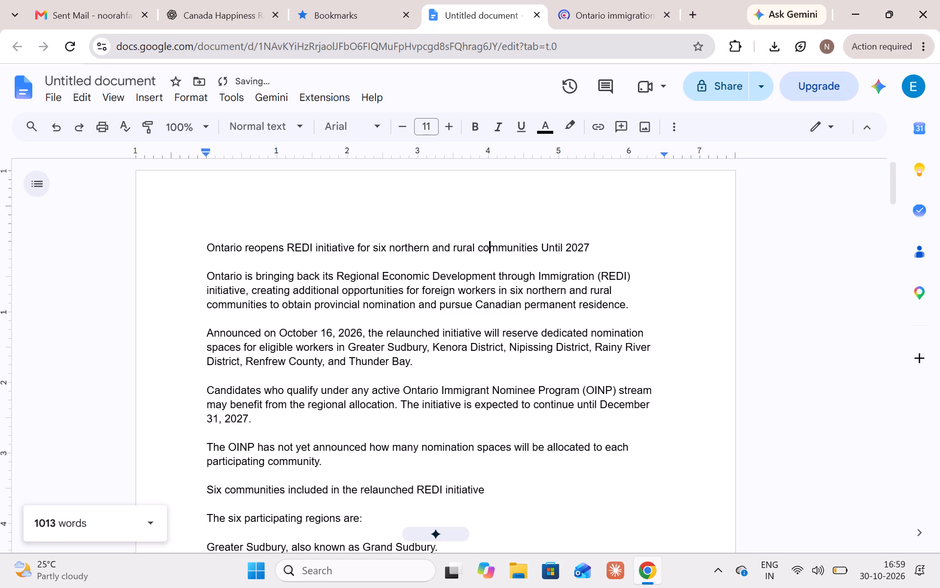
key("BackSpace")
key("u")
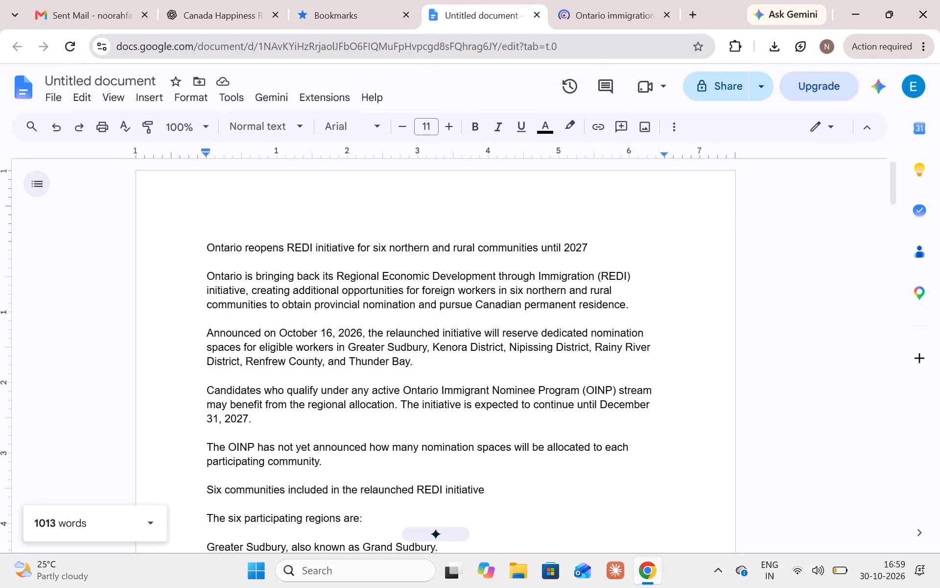
Format the article title as 13 pt, bold, underlined and centred.
triple_click(324, 251)
left_click(324, 251)
double_click(324, 251)
left_click(324, 251)
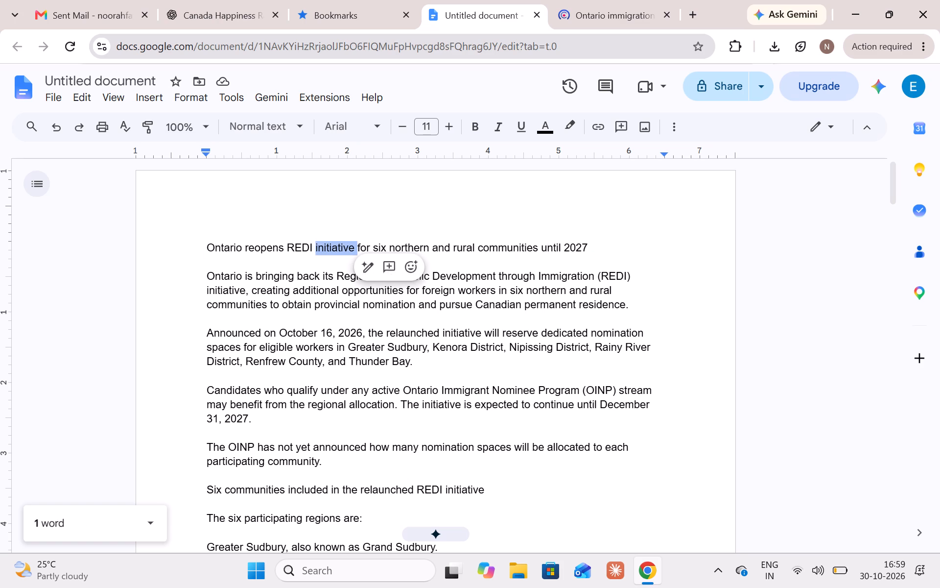
double_click(324, 251)
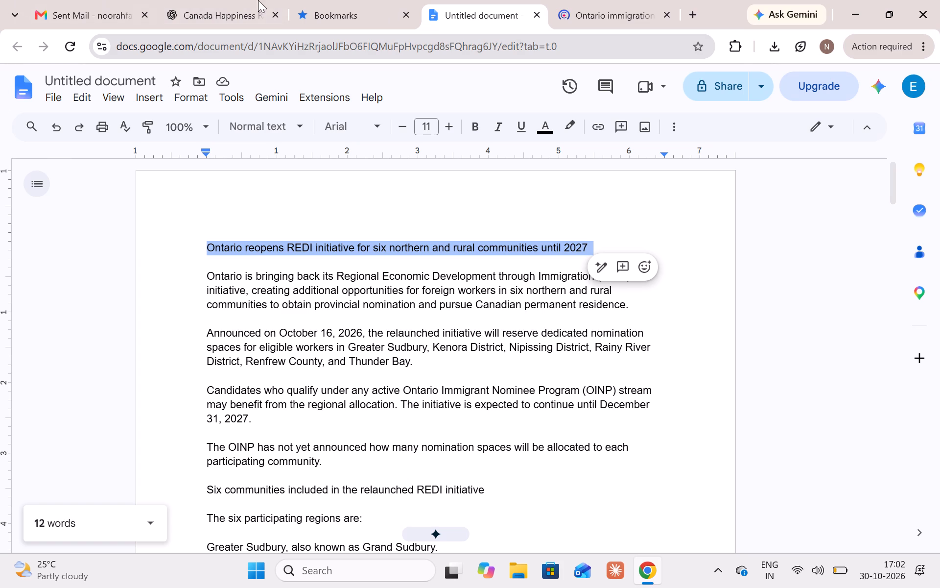
double_click(454, 123)
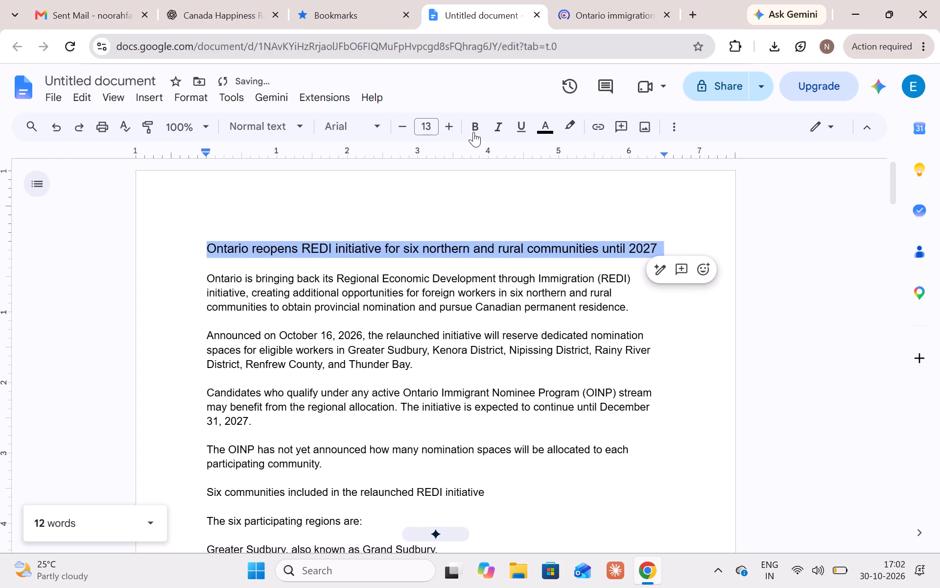
left_click(473, 132)
left_click(525, 126)
left_click(676, 123)
left_click(490, 161)
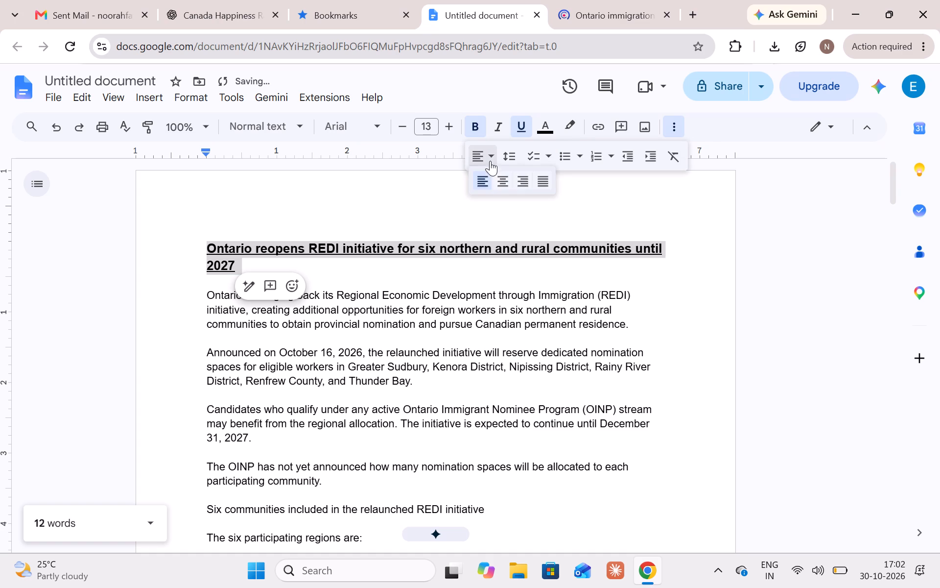
left_click(504, 183)
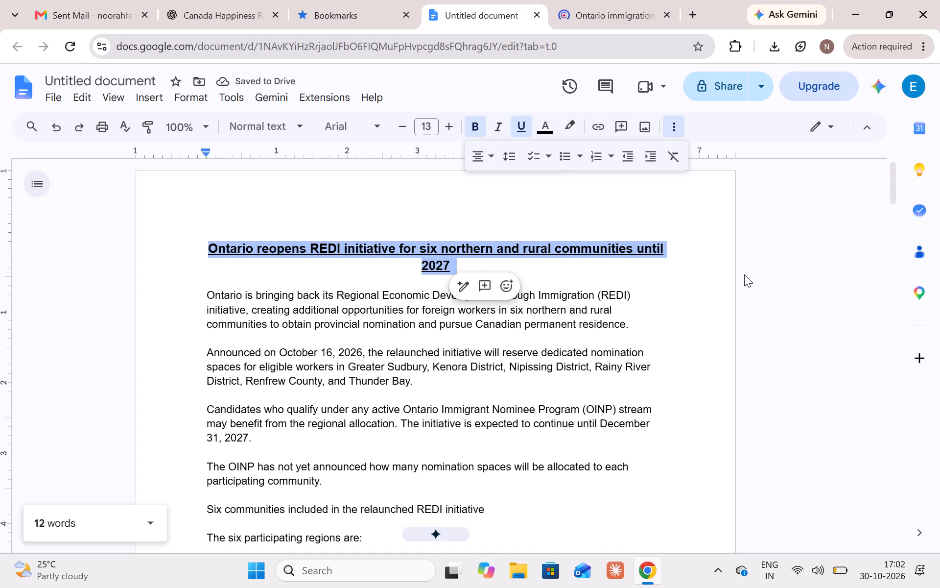
left_click(387, 356)
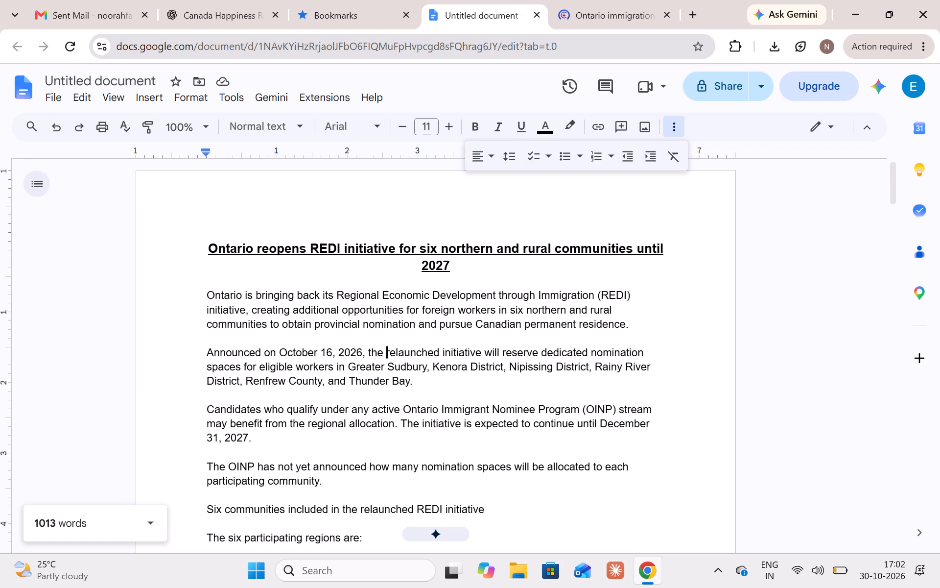
Delete the heading "Six communities included in the relaunched REDI initiative" and its list of regions through "Thunder Bay.", keeping one blank line.
scroll(385, 336, "down", 1)
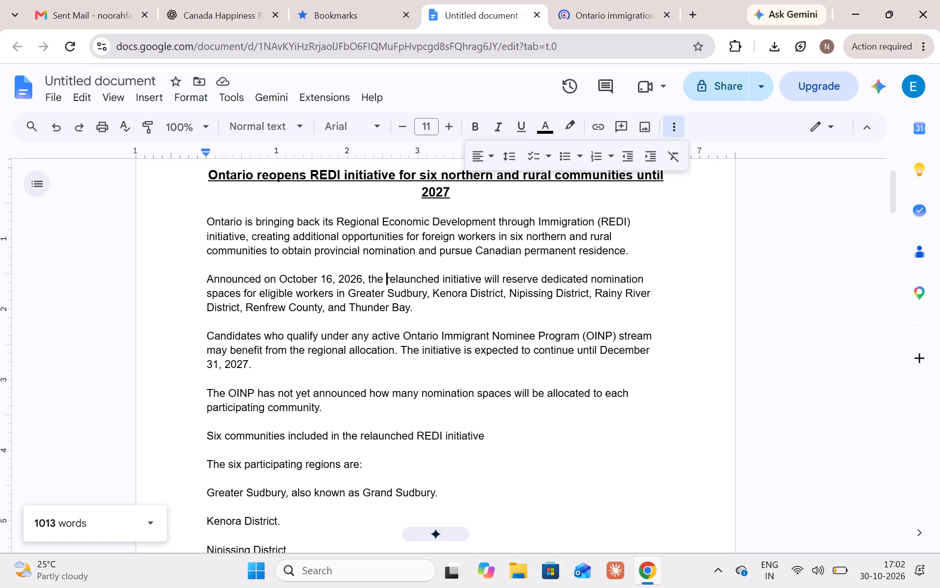
scroll(385, 336, "down", 1)
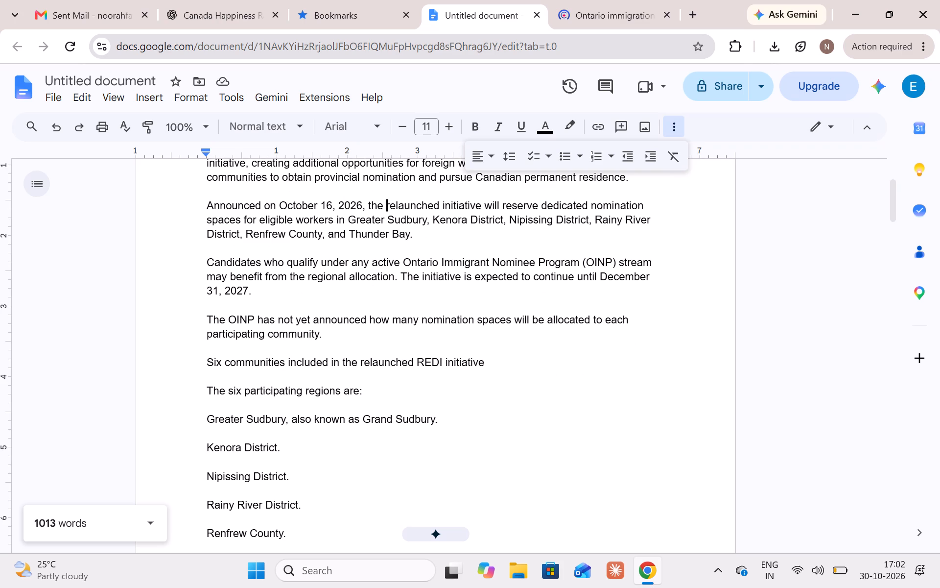
left_click_drag(205, 358, 418, 478)
scroll(431, 414, "down", 1)
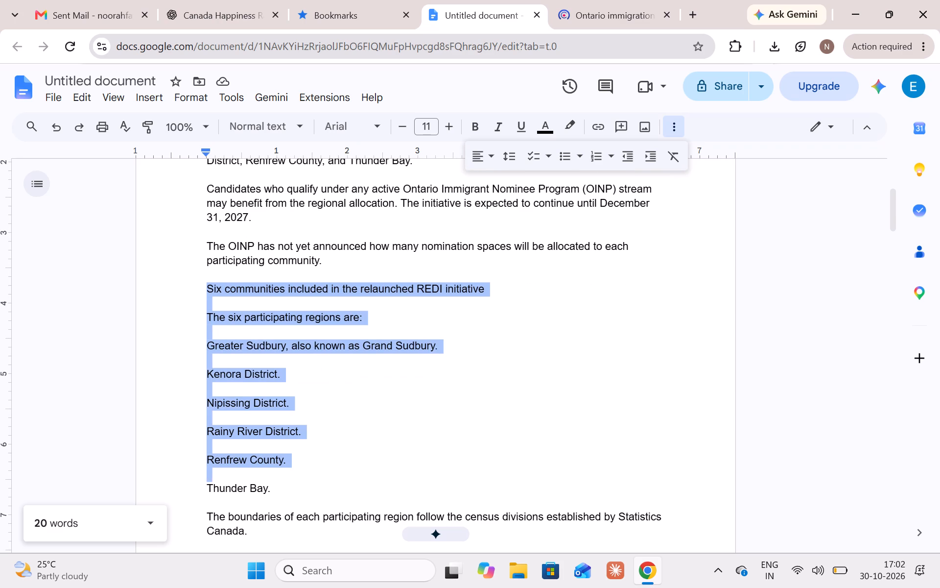
left_click_drag(418, 478, 418, 489)
key("BackSpace")
key("BackSpace")
scroll(401, 497, "up", 1)
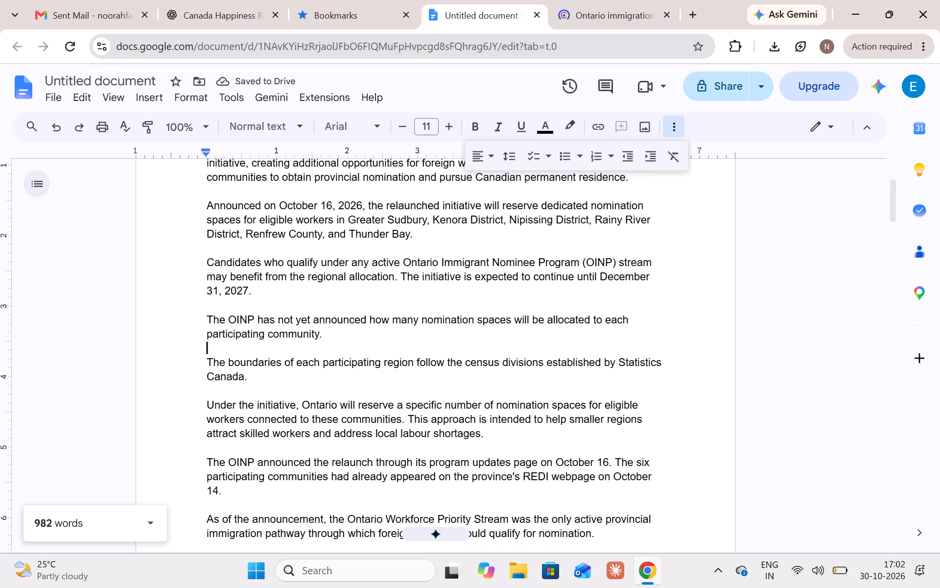
Delete the paragraph beginning "The OINP announced the relaunch through its program updates page on October 16" with its extra blank line.
scroll(277, 329, "down", 1)
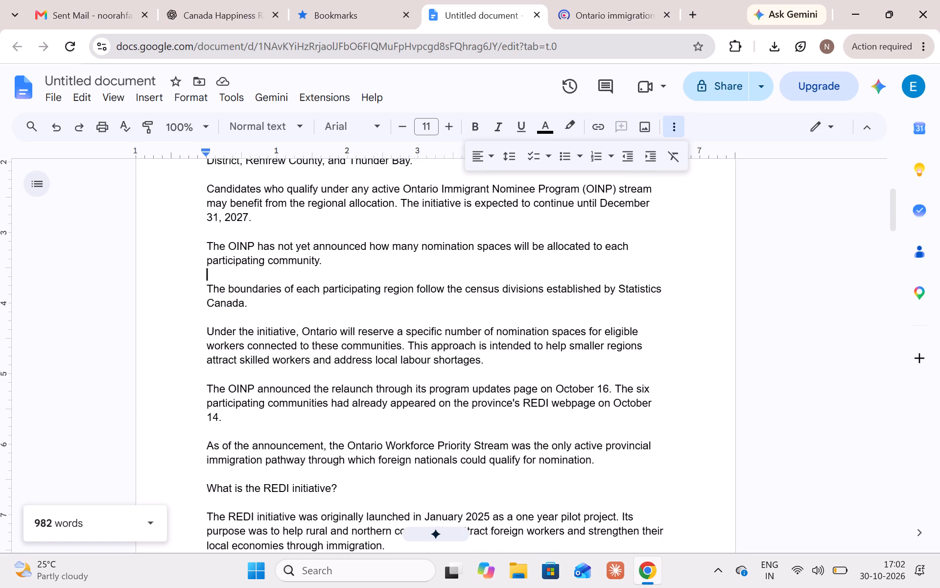
left_click(196, 387)
triple_click(477, 402)
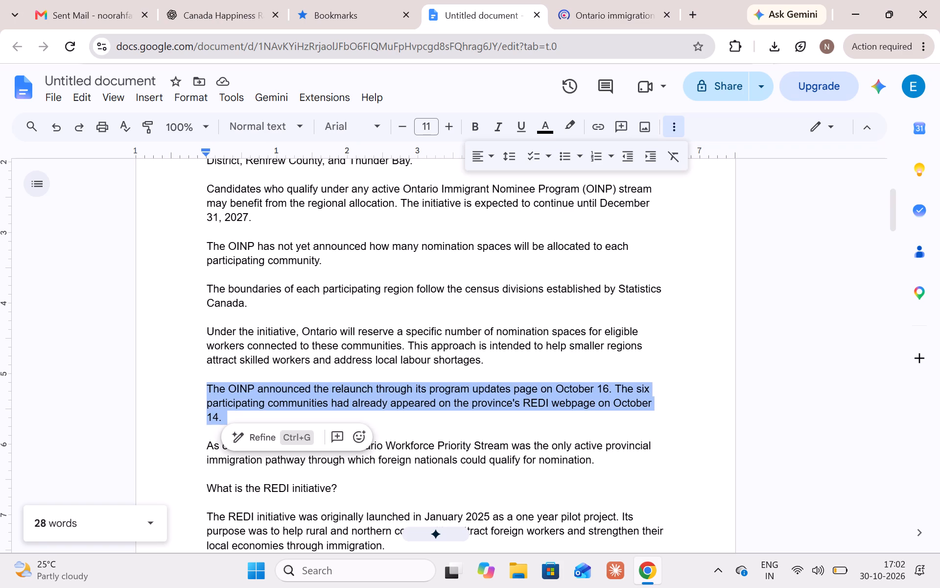
key("Delete")
key("Delete")
Make the heading "What is the REDI initiative?" bold.
scroll(346, 398, "down", 2)
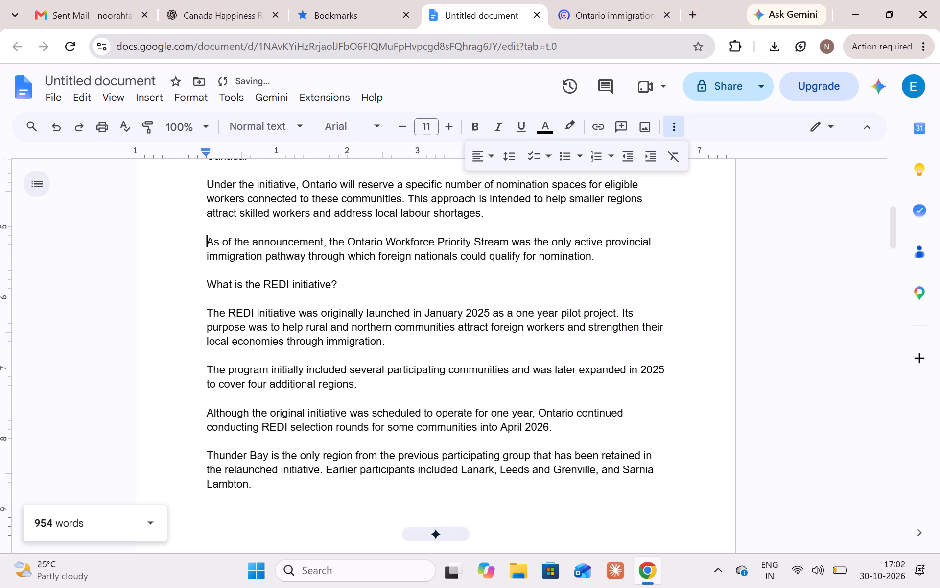
left_click_drag(191, 283, 486, 276)
triple_click(255, 286)
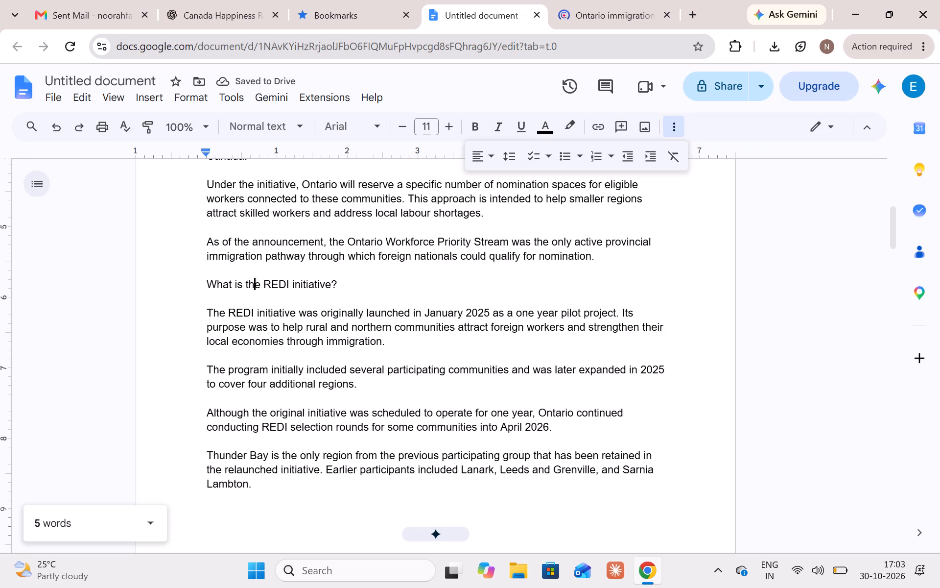
left_click(474, 129)
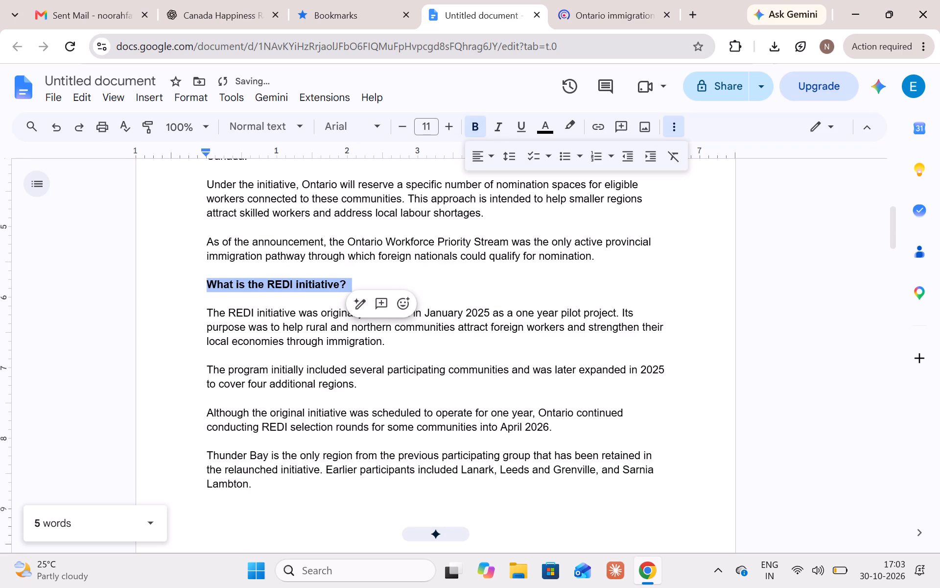
Join the paragraph beginning "The program initially included several participating communities" to the end of the preceding paragraph, separated by a space.
left_click(164, 369)
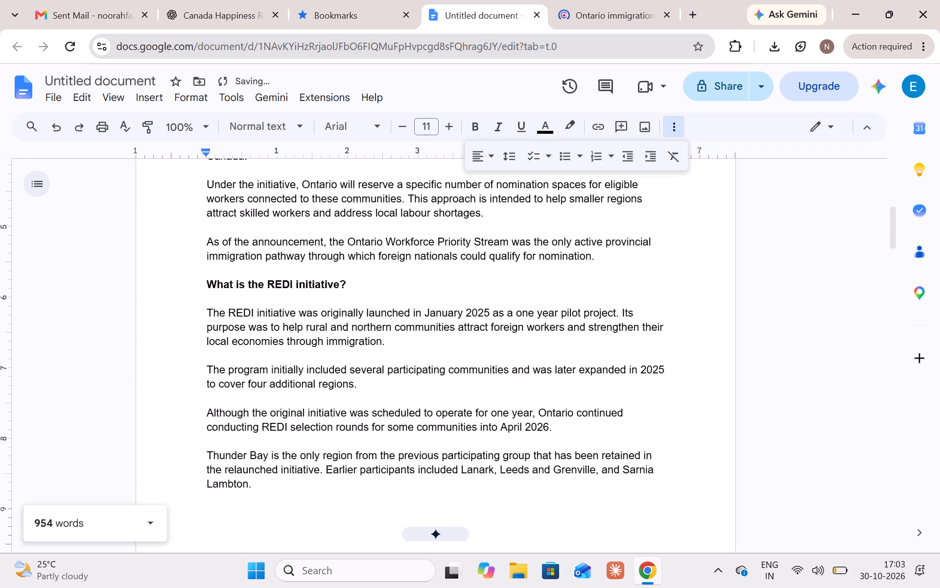
key("BackSpace")
key("BackSpace")
key("space")
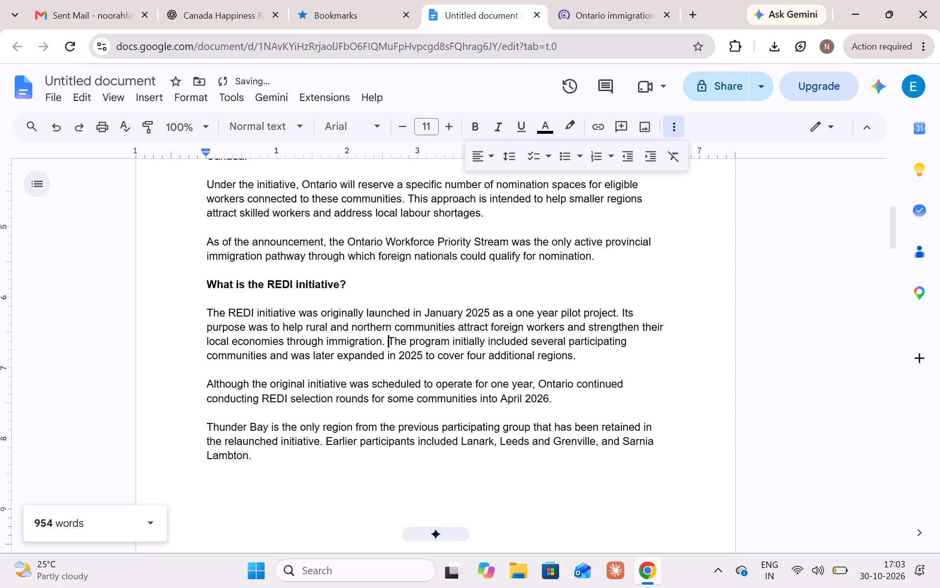
Delete the sentence "The program initially included several participating communities and was later expanded in 2025 to cover four additional regions.".
left_click(543, 336)
left_click_drag(589, 353, 466, 345)
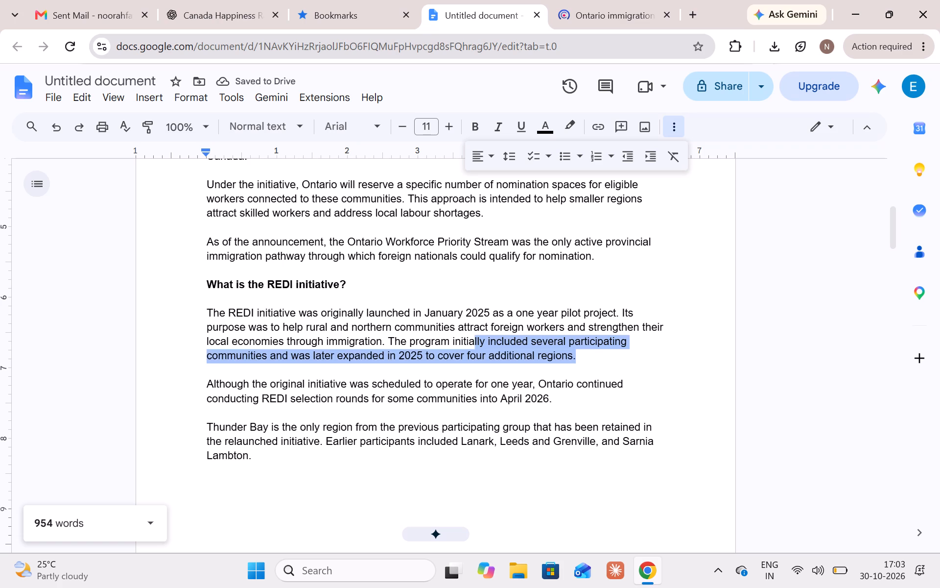
left_click_drag(466, 345, 387, 342)
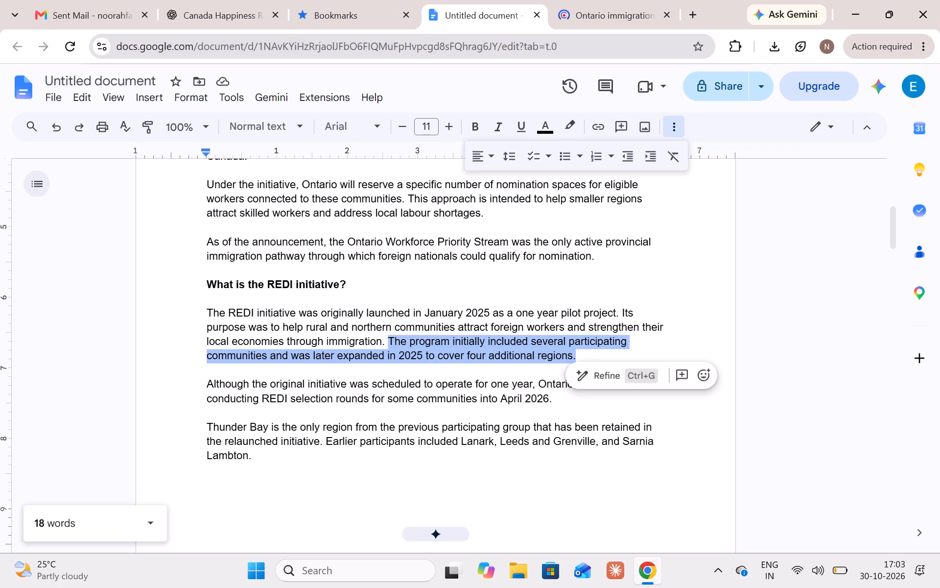
key("BackSpace")
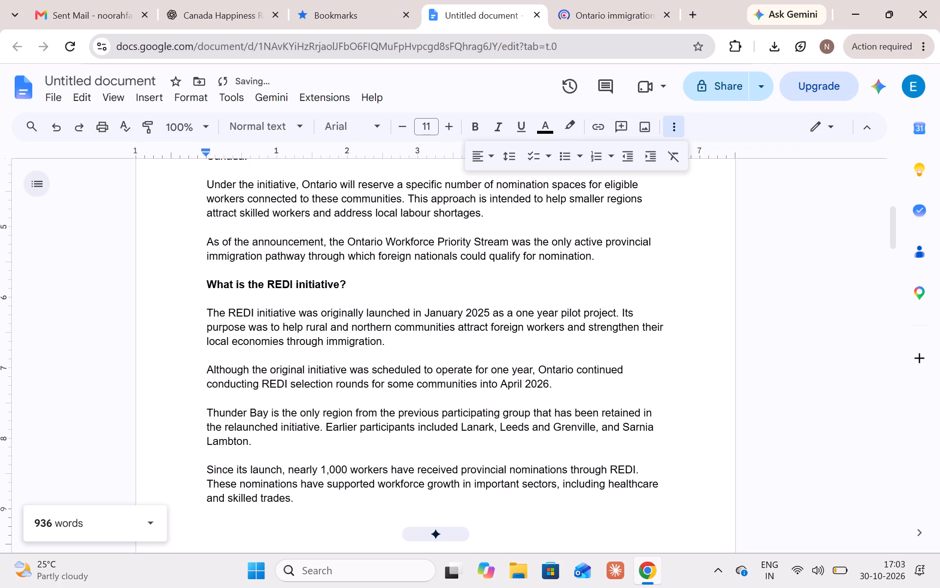
Delete the paragraph beginning "The latest relaunch gives six communities" and the heading "Ontario's wider immigration program restructuring" below it.
scroll(277, 360, "down", 1)
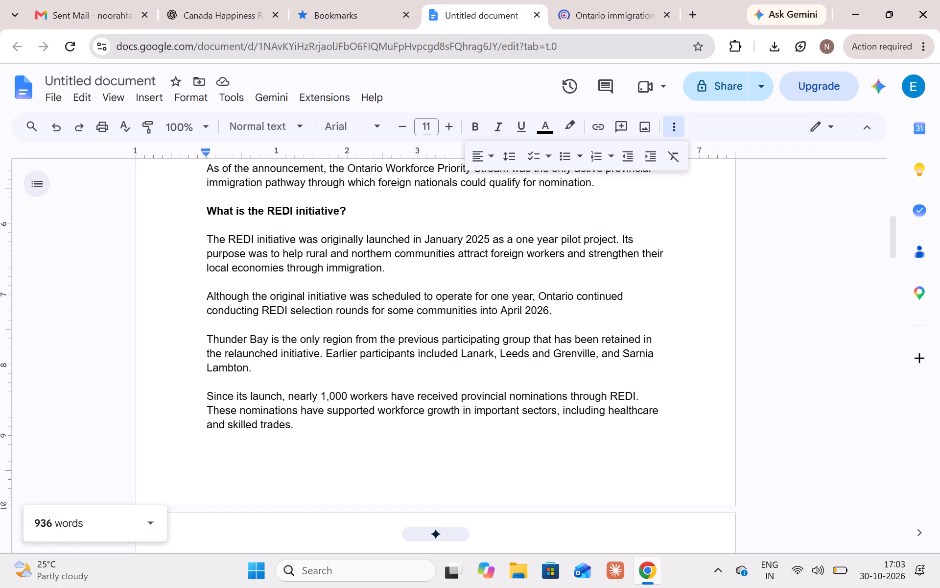
scroll(274, 293, "down", 5)
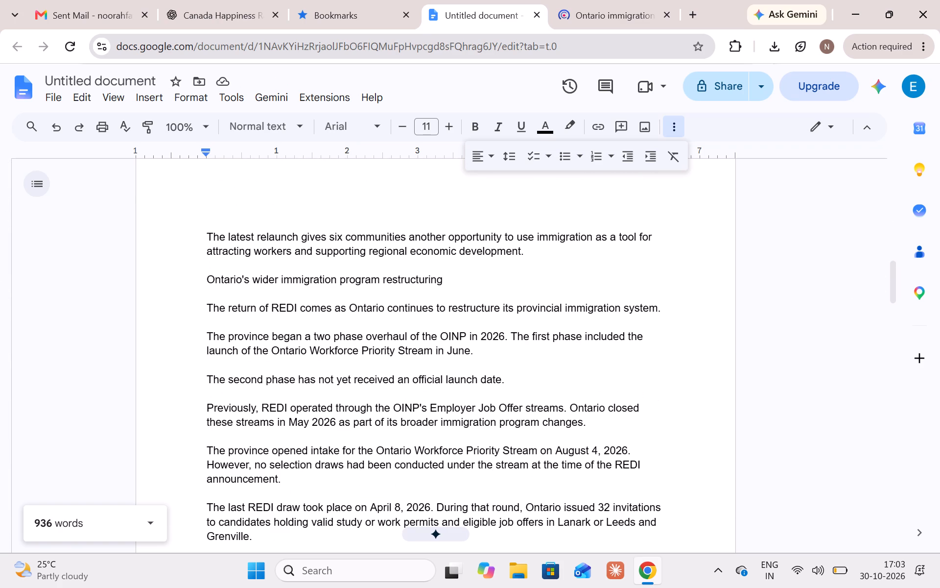
left_click_drag(164, 249, 562, 261)
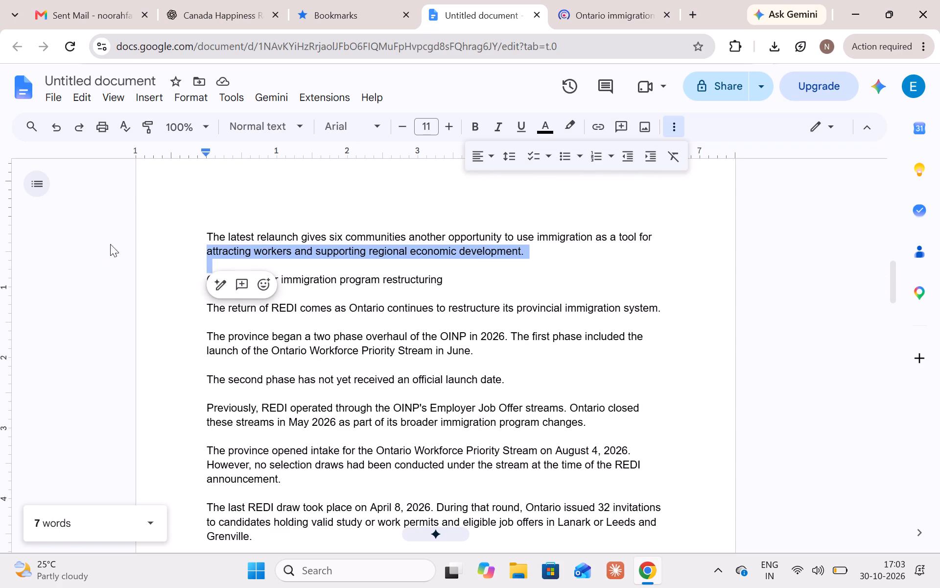
left_click_drag(204, 227, 503, 284)
key("Delete")
key("Delete")
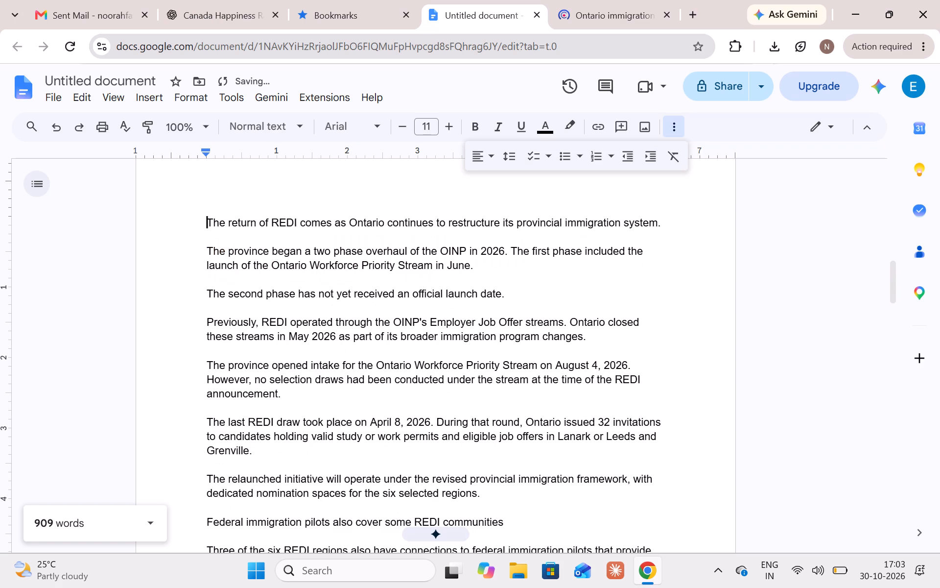
Adjust the line breaks so "The return of REDI comes as Ontario continues" starts its own paragraph, one blank line after "and skilled trades.".
key("BackSpace")
key("Return")
key("Return")
key("Delete")
key("BackSpace")
key("BackSpace")
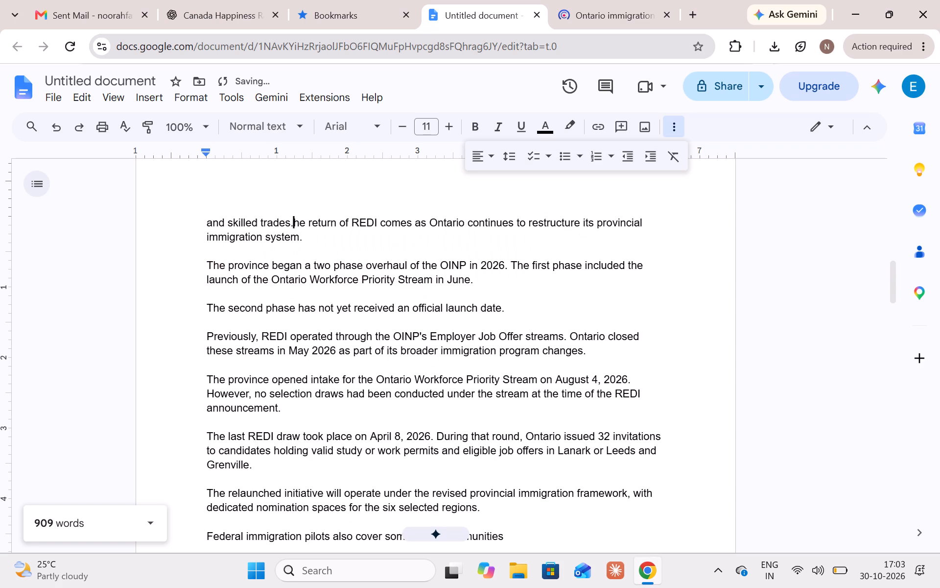
key("Return")
key("Return")
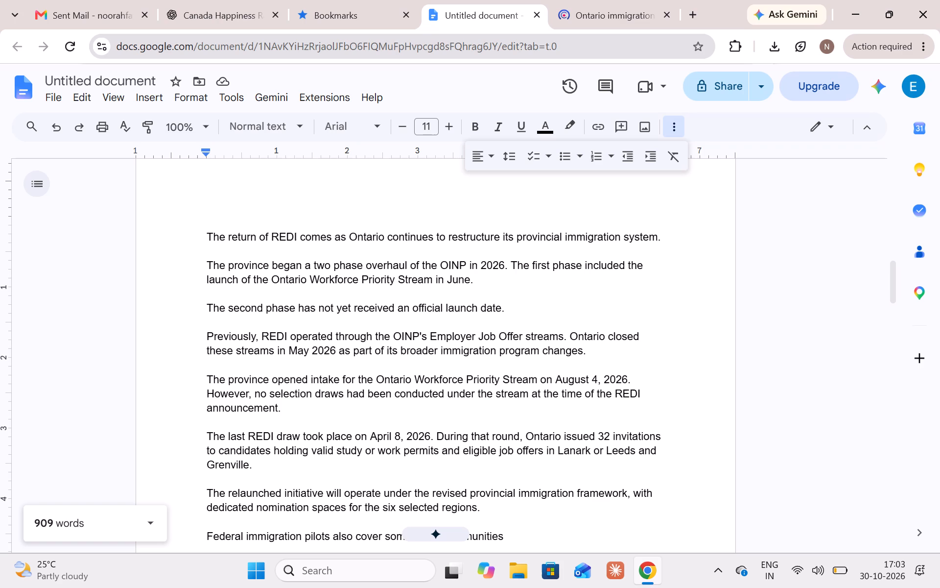
Join the sentence "The second phase has not yet received an official launch date." to the preceding paragraph, separated by a space.
left_click(191, 304)
key("BackSpace")
key("BackSpace")
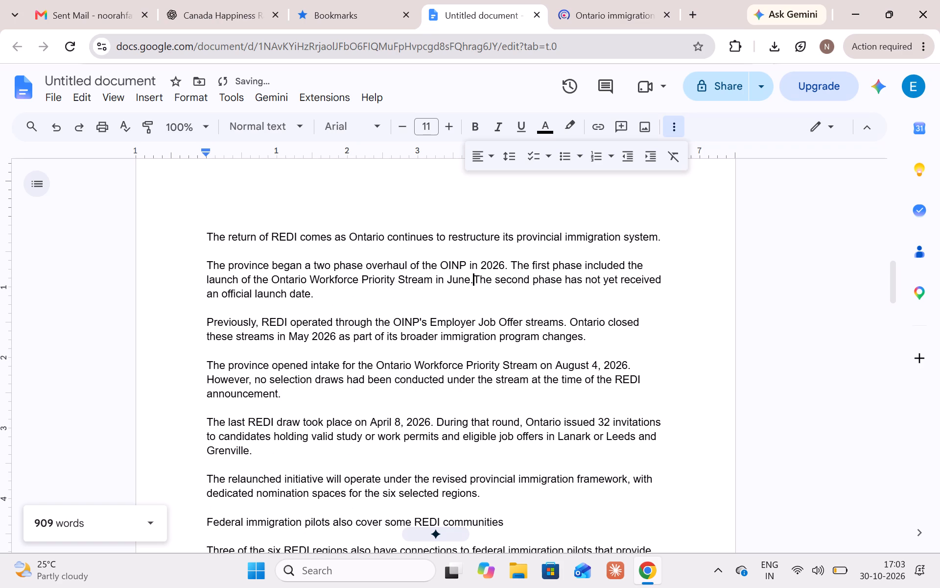
key("space")
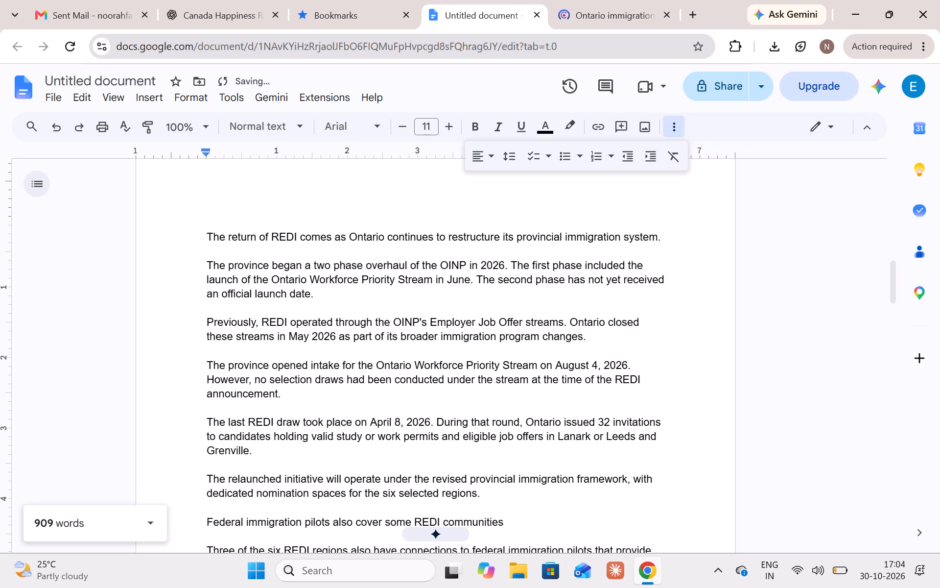
Delete the paragraph beginning "The relaunched initiative will operate" and the heading "Federal immigration pilots also cover some REDI communities".
scroll(248, 299, "down", 1)
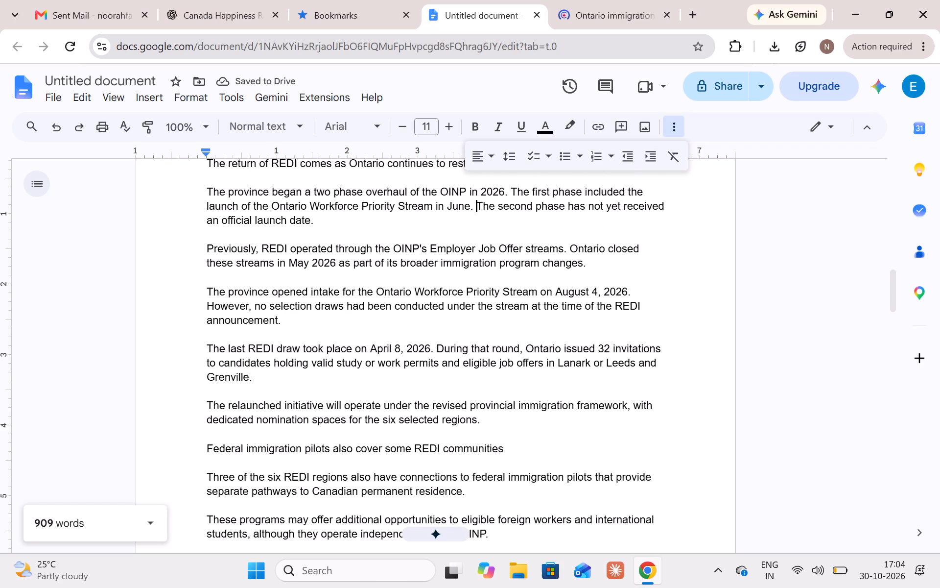
scroll(199, 289, "down", 1)
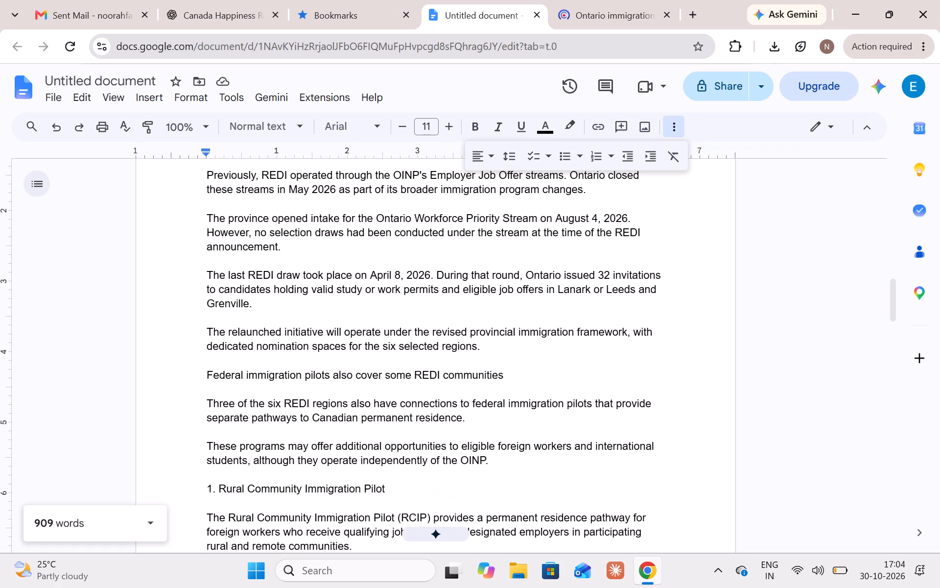
left_click_drag(185, 330, 474, 343)
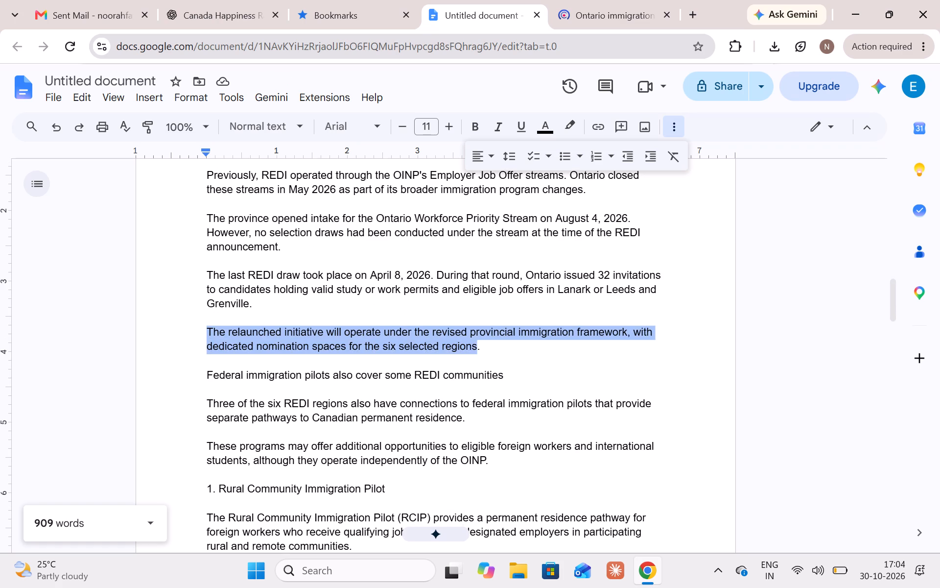
left_click_drag(474, 343, 554, 277)
scroll(475, 343, "down", 1)
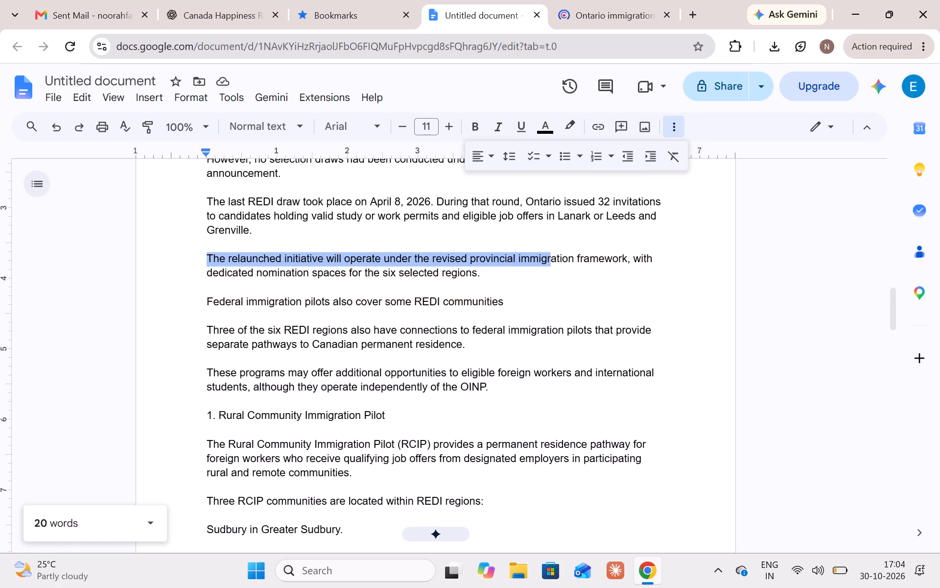
left_click_drag(554, 277, 548, 306)
key("Delete")
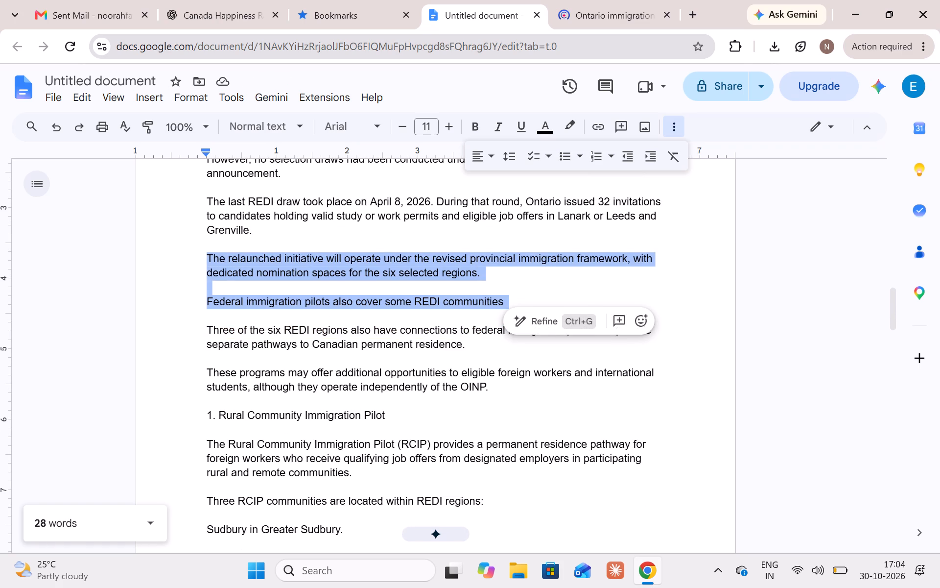
key("Delete")
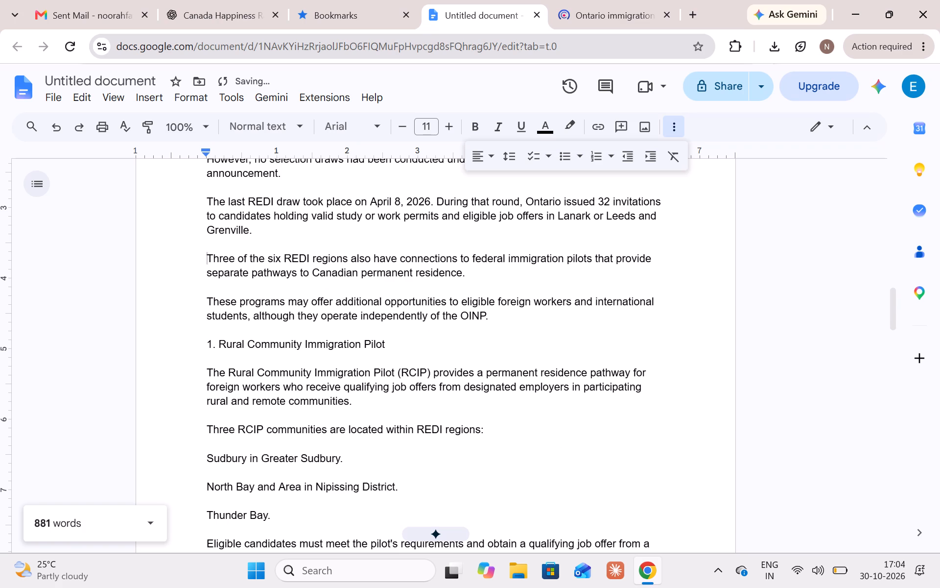
Delete the paragraph beginning "These programs may offer additional opportunities" together with the plain-text number before "Rural Community Immigration Pilot".
left_click_drag(217, 345, 173, 298)
key("BackSpace")
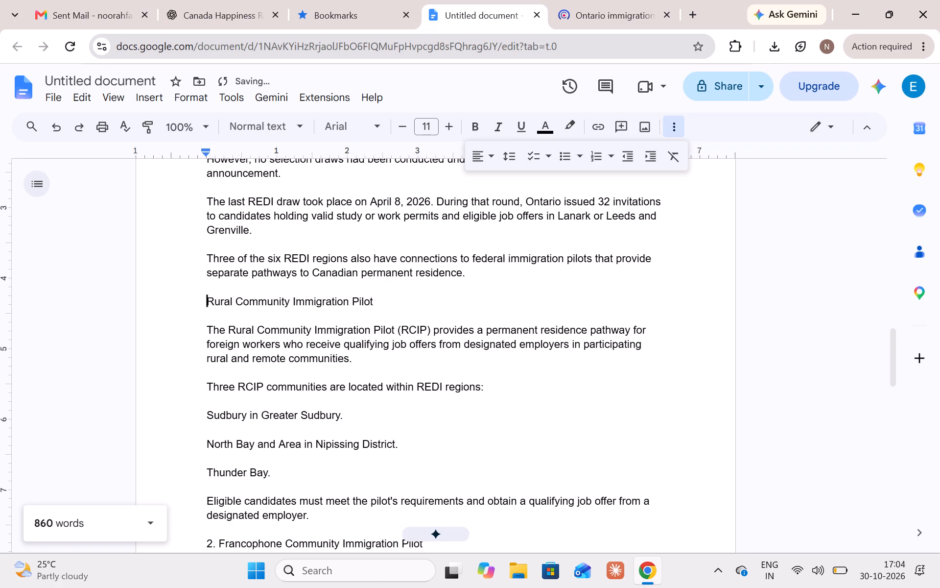
Make "Rural Community Immigration Pilot" numbered list item 1 and join its RCIP description to it after a colon and space.
type("1.")
key("space")
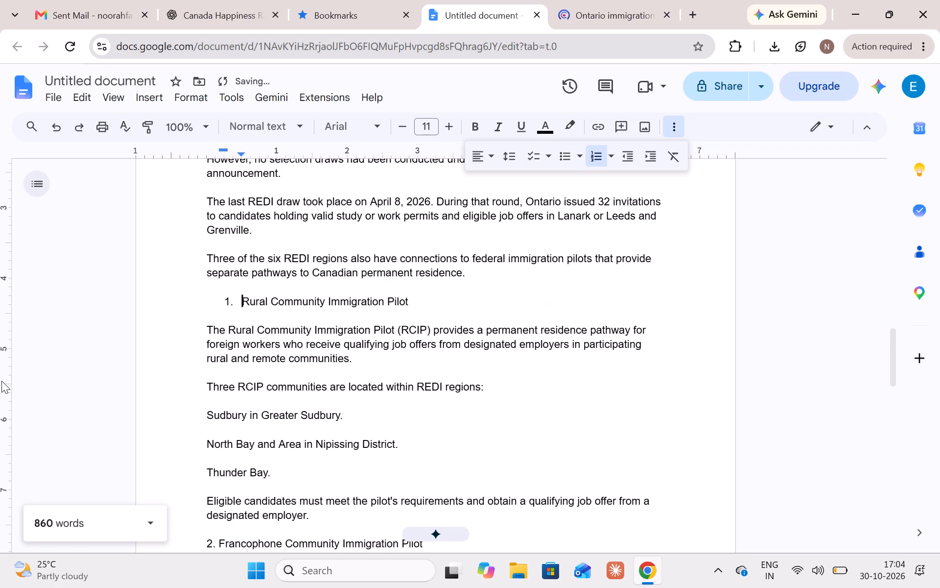
left_click(201, 326)
key("BackSpace")
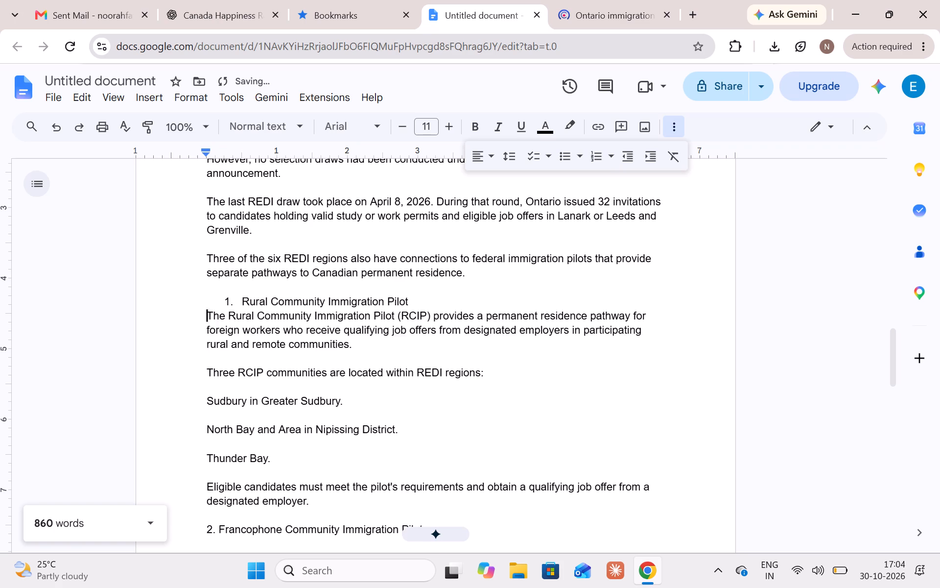
key("BackSpace")
type(":")
key("space")
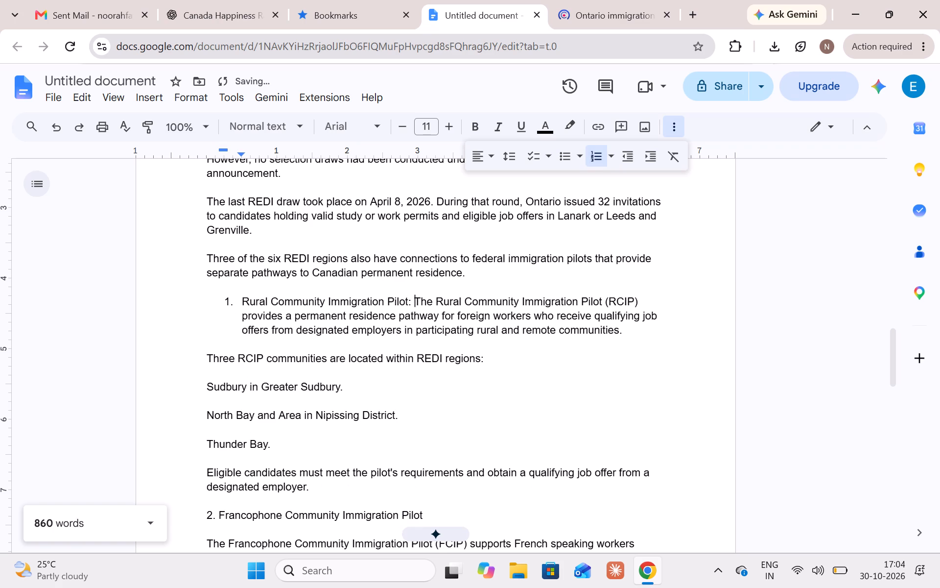
Remove the blank lines around the RCIP communities sentence and between its three communities, and delete the full stop after each community.
left_click(189, 363)
key("BackSpace")
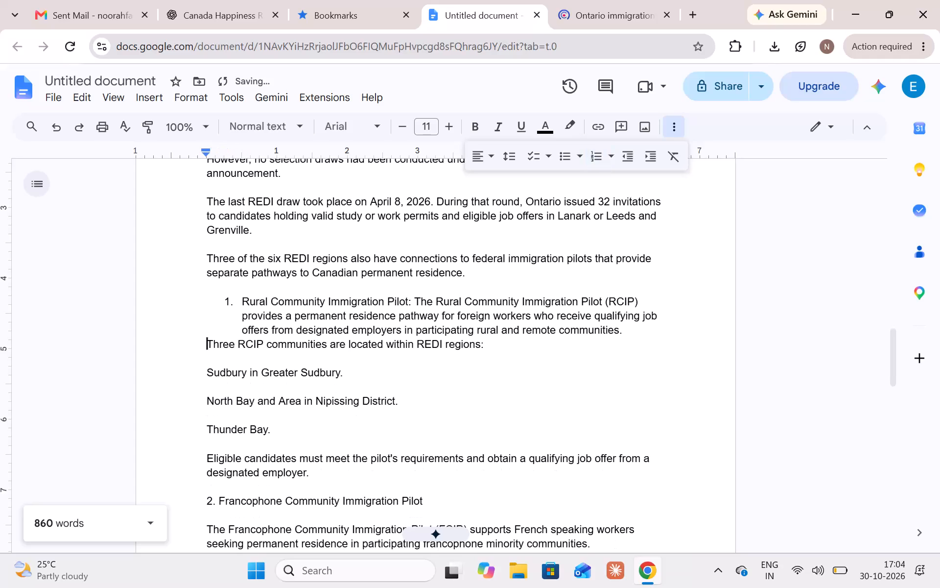
left_click(256, 352)
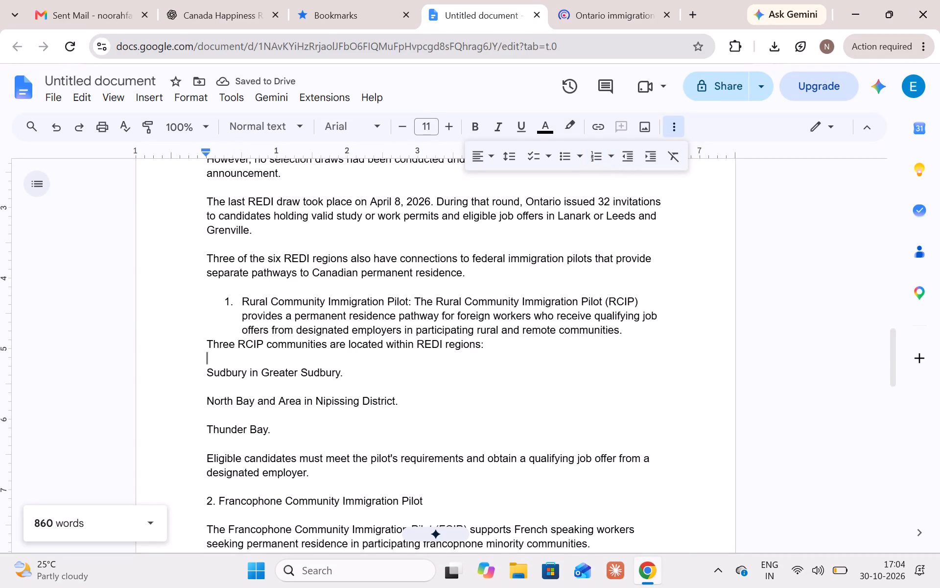
key("BackSpace")
key("Down")
key("Down")
key("BackSpace")
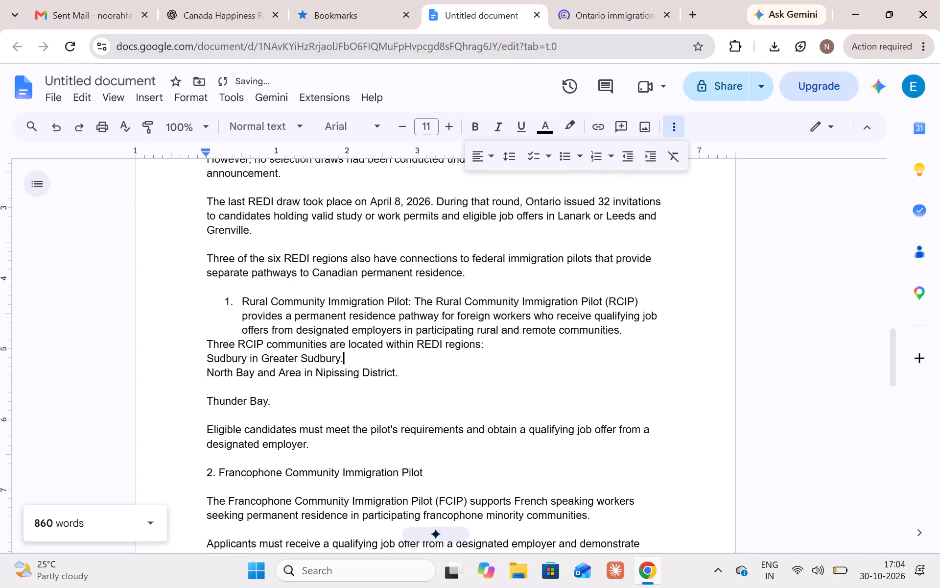
key("BackSpace")
key("Down")
key("Down")
key("BackSpace")
key("BackSpace")
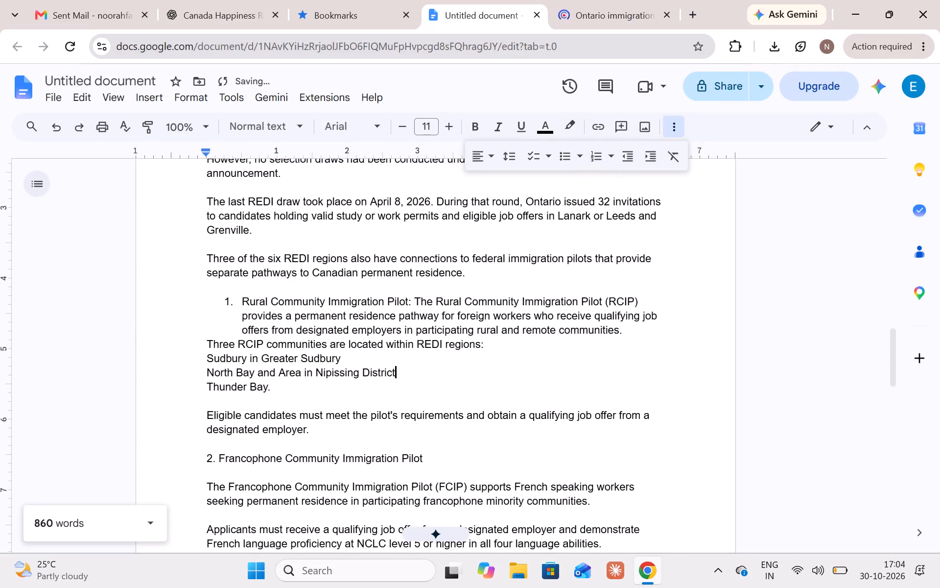
left_click(296, 388)
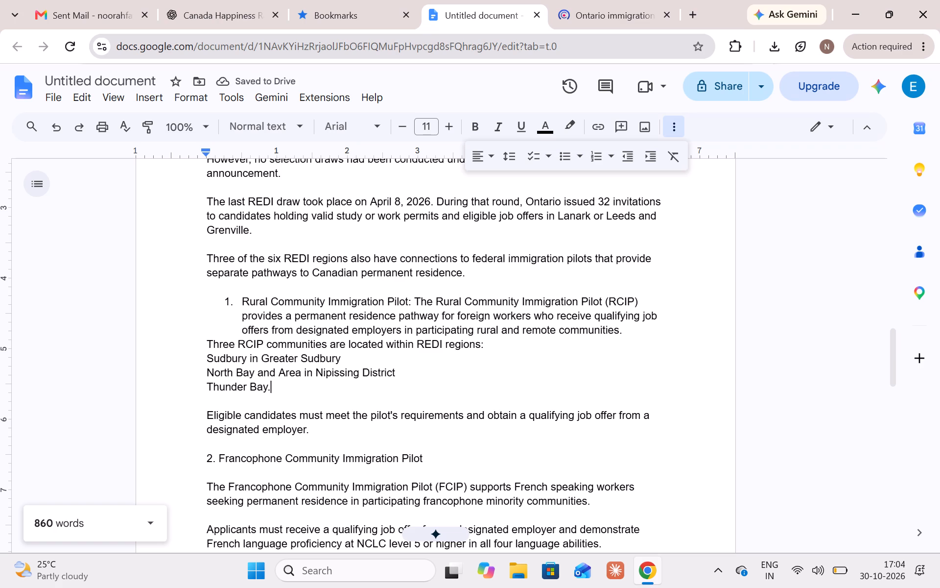
key("BackSpace")
Format the Sudbury, North Bay and Thunder Bay lines as a bulleted list.
left_click_drag(287, 392, 195, 364)
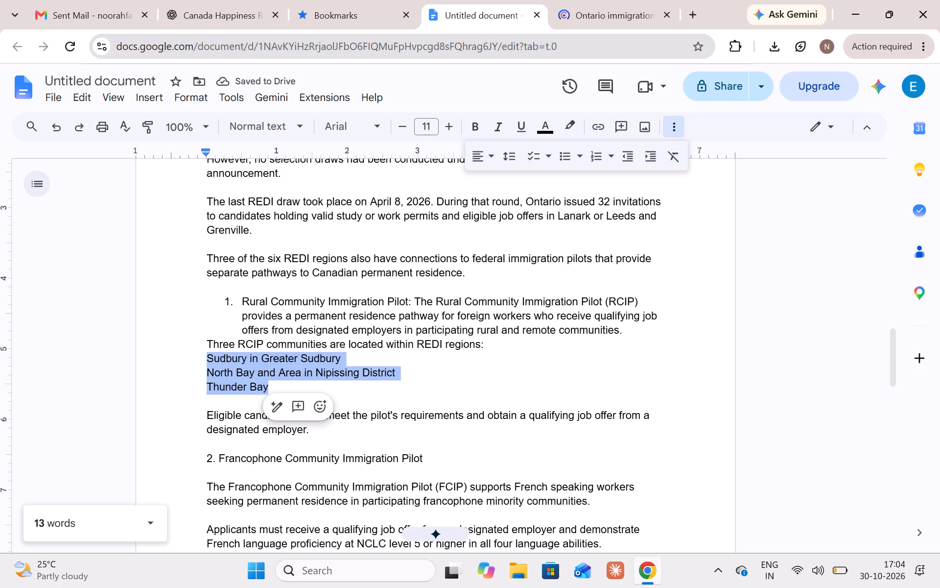
left_click(564, 155)
Make "Francophone Community Immigration Pilot" numbered list item 2 and join its FCIP description to it after a colon and space.
scroll(371, 287, "down", 1)
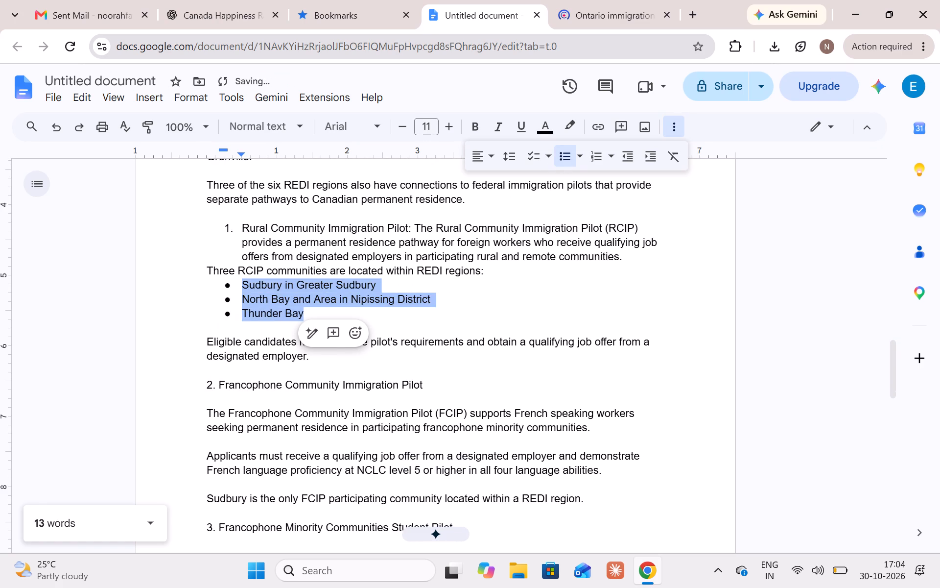
left_click_drag(218, 387, 191, 381)
key("2")
key("period")
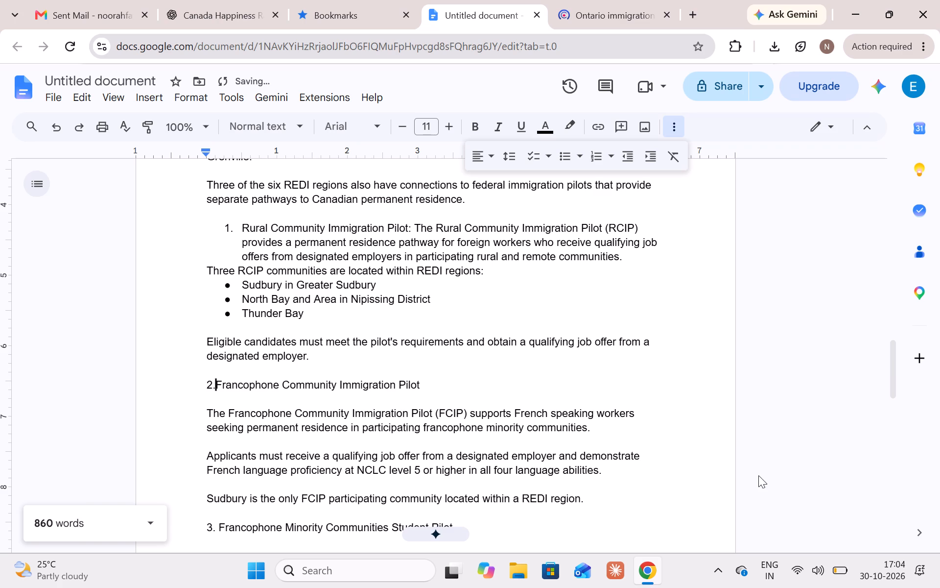
key("space")
scroll(431, 382, "down", 1)
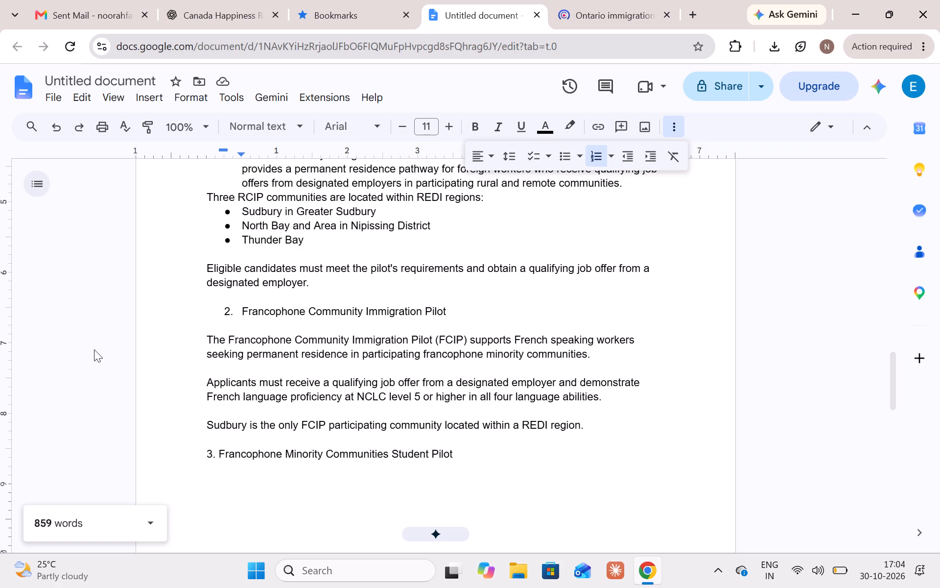
left_click(203, 329)
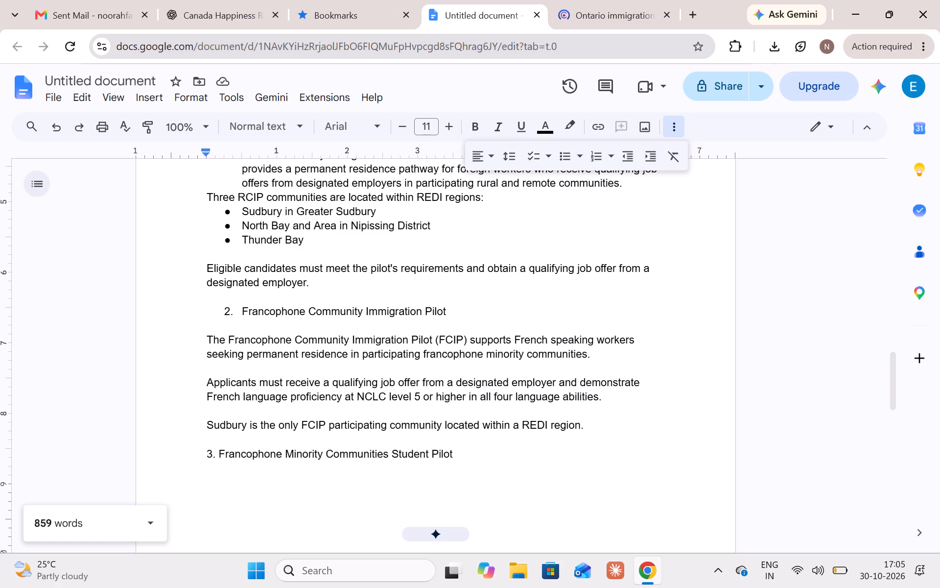
key("BackSpace")
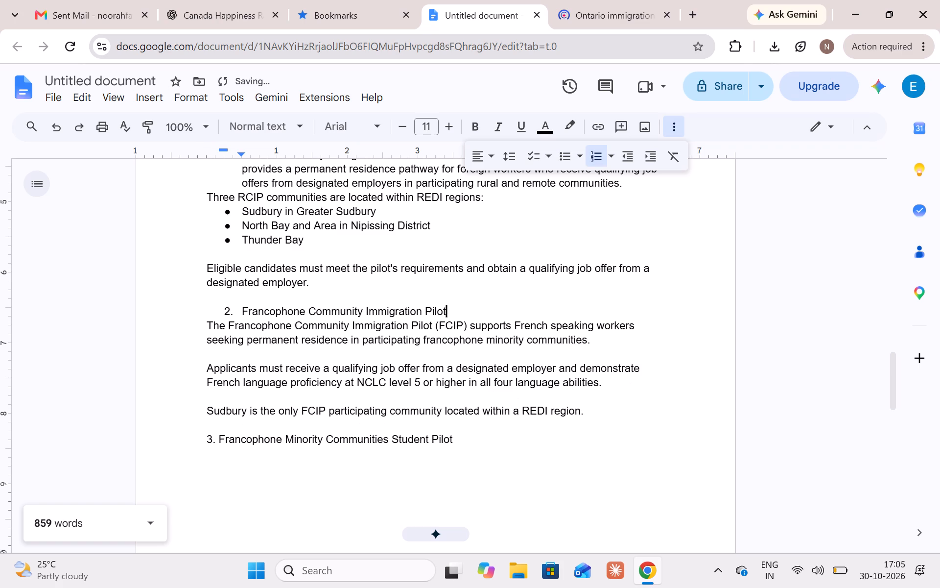
key("Delete")
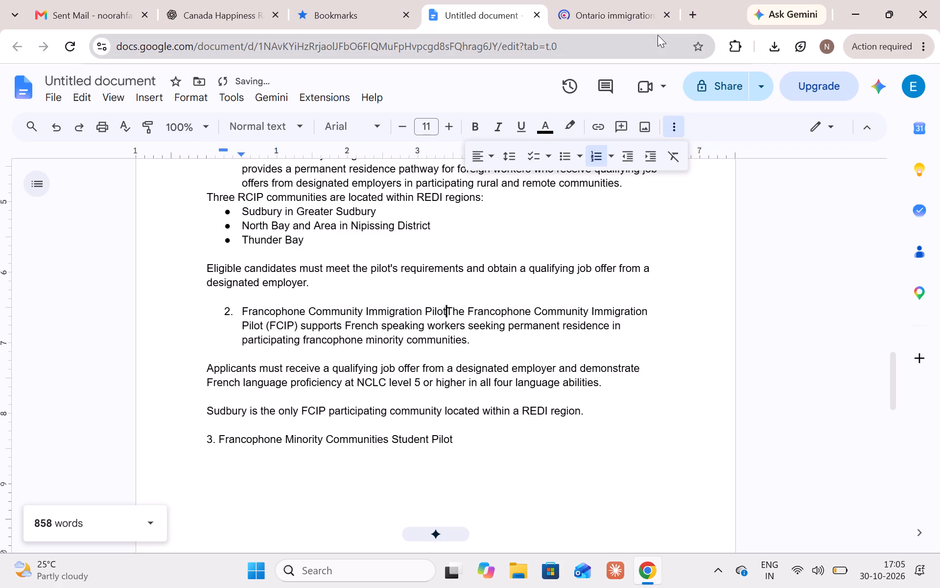
key("shift+colon")
key("space")
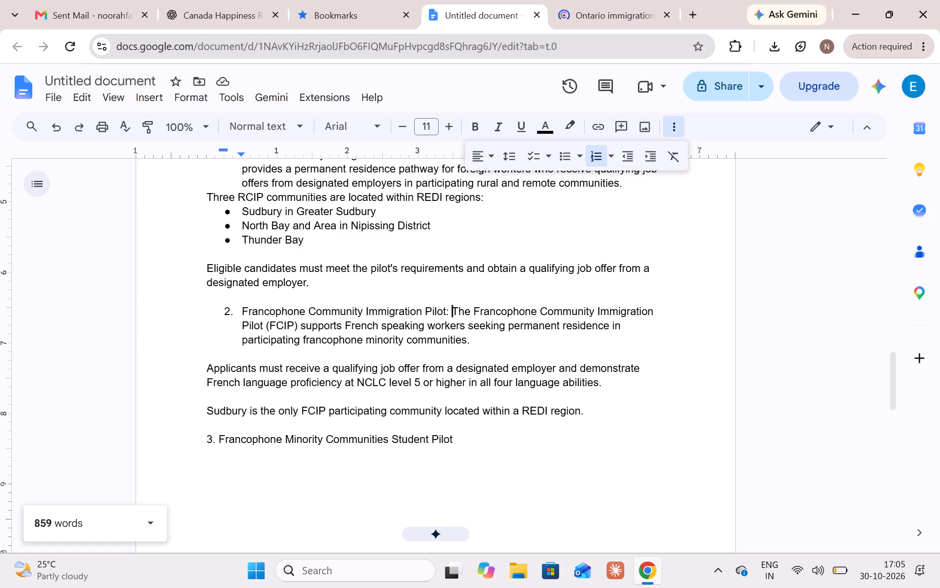
Join the paragraph beginning "Applicants must receive a qualifying job offer" to the end of numbered item 2, separated by a space.
left_click(193, 371)
key("BackSpace")
key("BackSpace")
key("space")
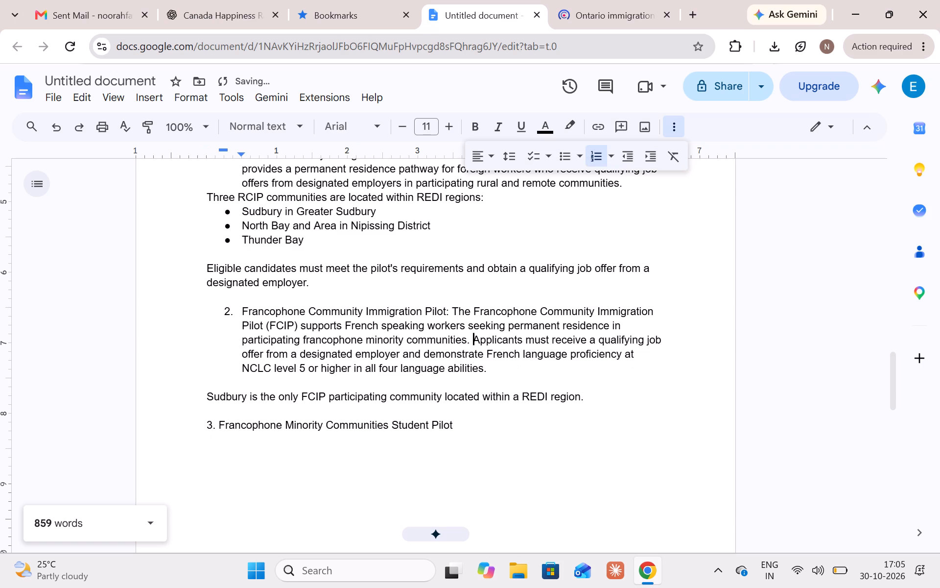
Join the sentence "Sudbury is the only FCIP participating community" to the end of numbered item 2, separated by a space.
left_click(182, 396)
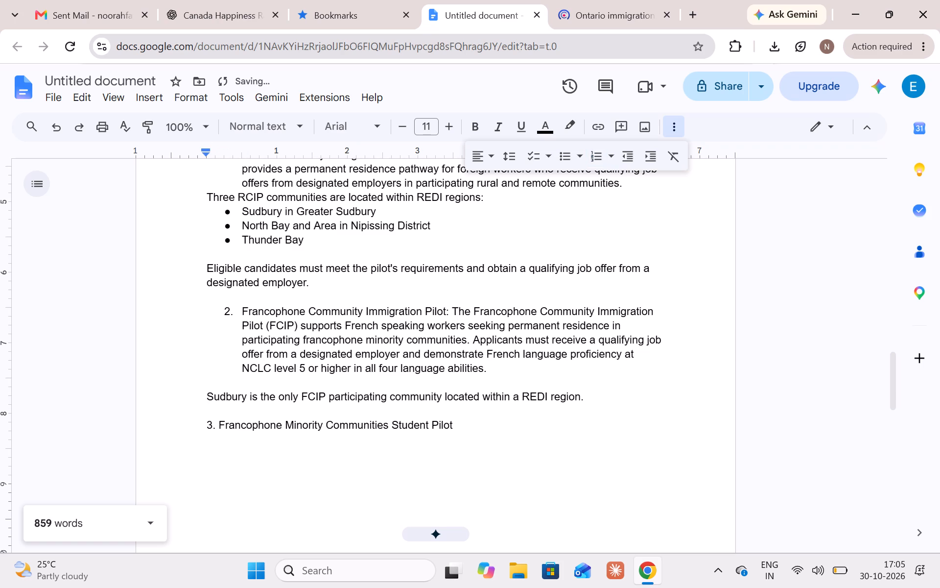
key("BackSpace")
key("BackSpace")
key("space")
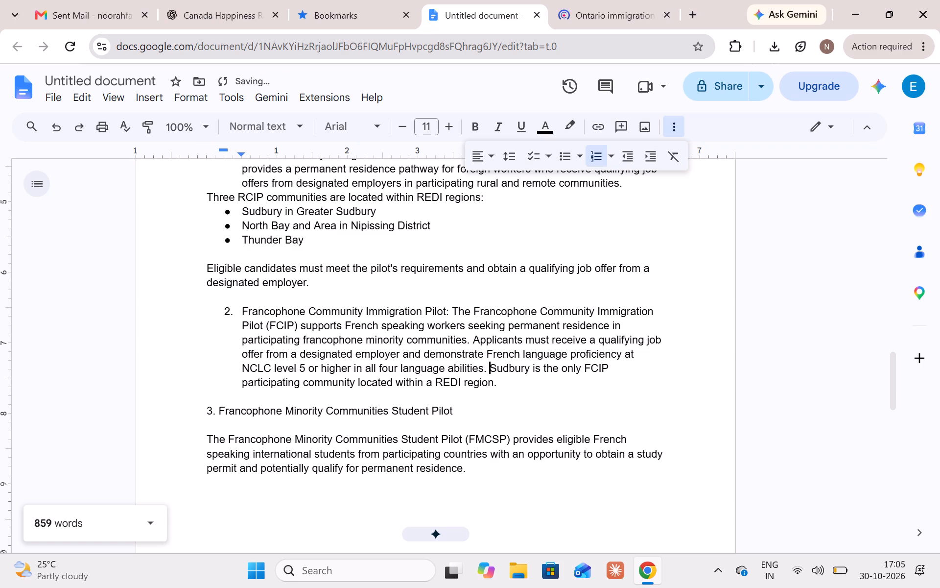
Make "Francophone Minority Communities Student Pilot" numbered list item 3 and join its FMCSP description to it after a colon and space.
left_click_drag(216, 411, 196, 410)
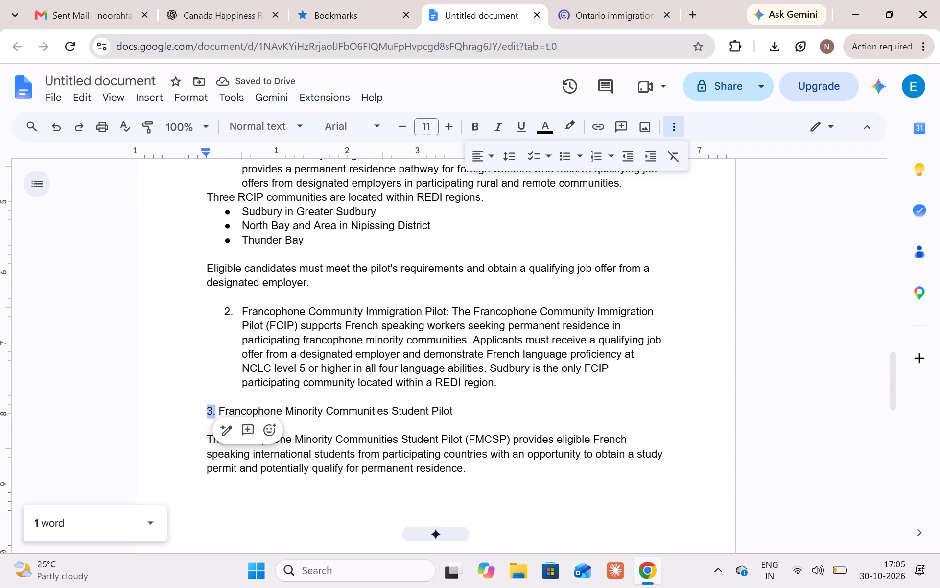
key("Delete")
key("Delete")
type("3.")
key("space")
key("f")
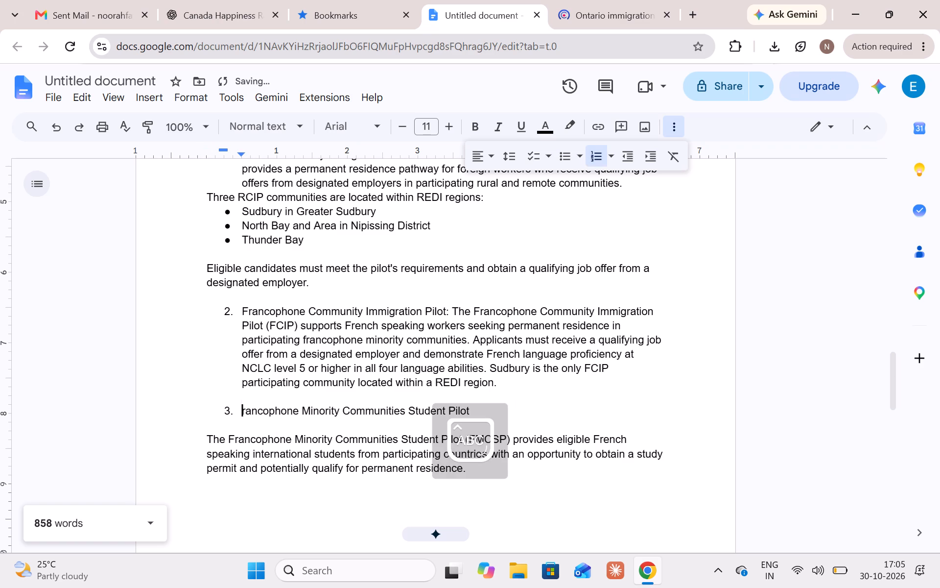
scroll(243, 395, "down", 1)
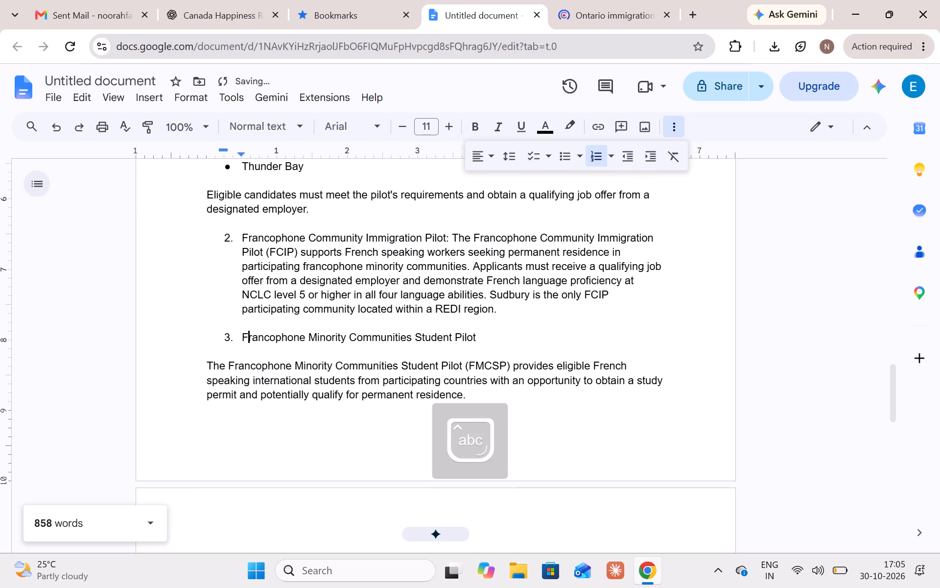
left_click(200, 364)
key("BackSpace")
key("BackSpace")
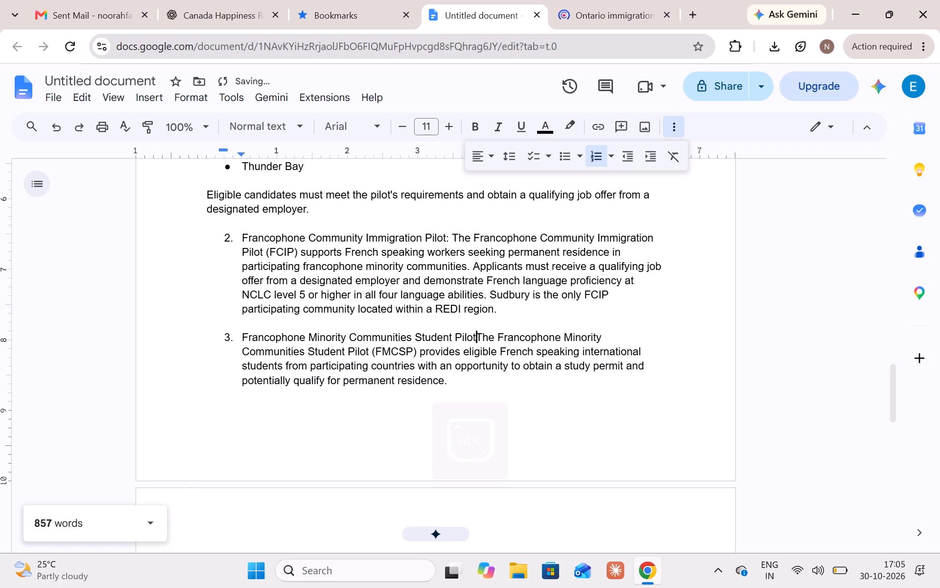
key("shift+colon")
key("space")
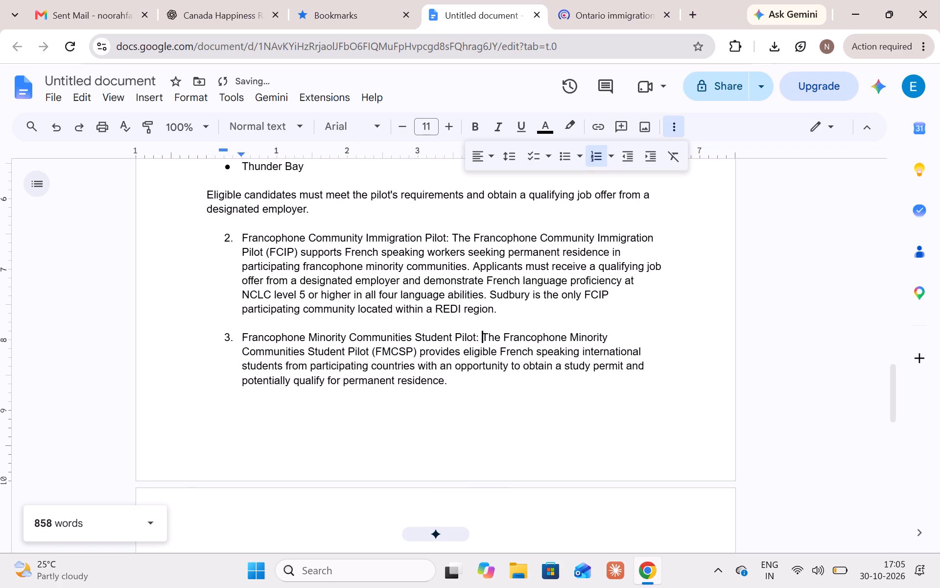
Join the paragraphs beginning "The pilot operates through" and "Two participating institutions" to the end of numbered item 3, separated by spaces.
scroll(340, 460, "down", 2)
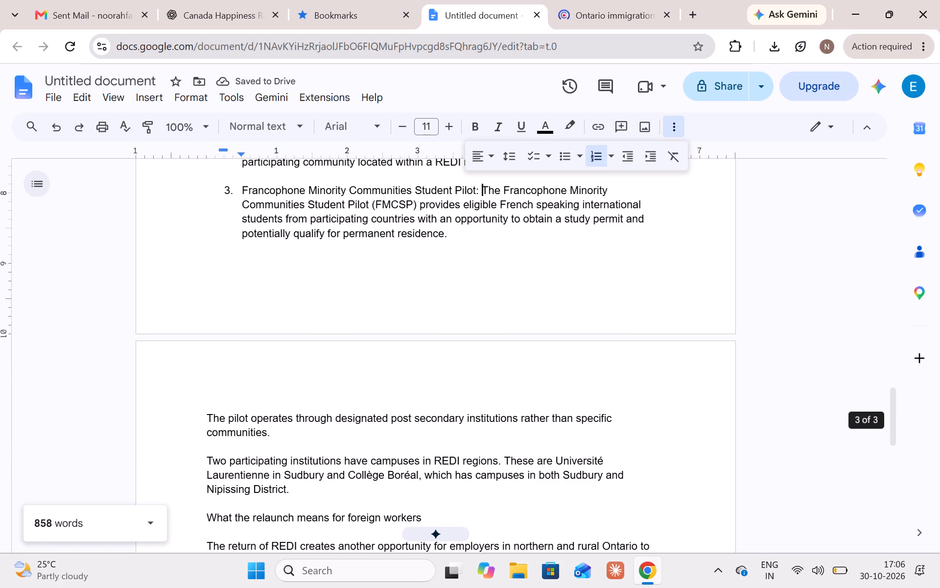
left_click(199, 425)
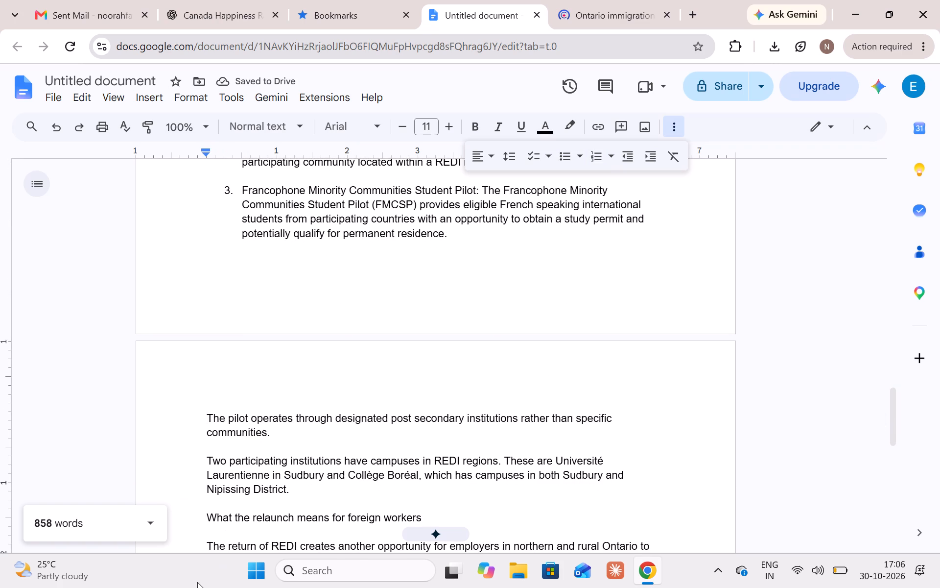
key("BackSpace")
key("BackSpace")
key("space")
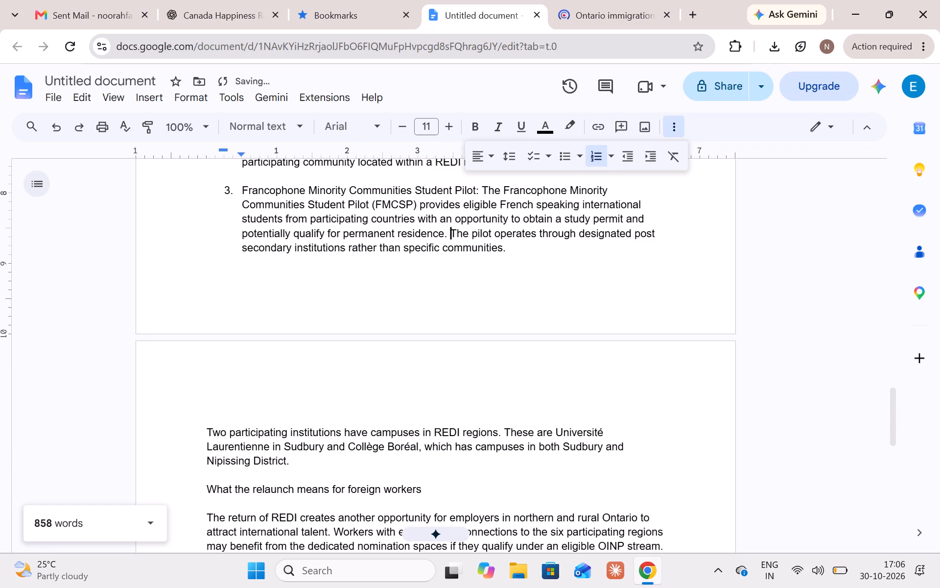
left_click(183, 428)
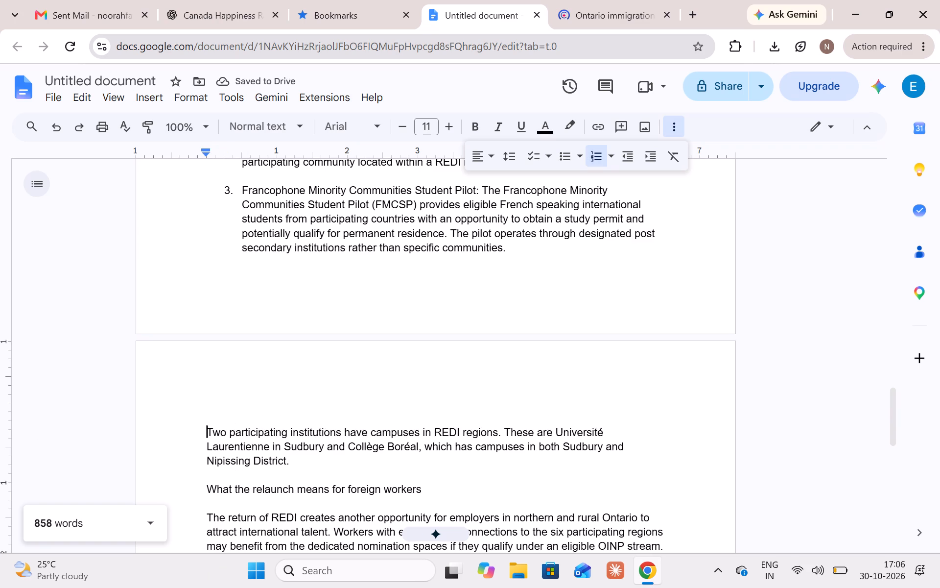
key("BackSpace")
key("BackSpace")
key("space")
Delete the "What the relaunch means for foreign workers" section, from its heading down to the blank lines before the underlined company contact paragraph.
scroll(182, 428, "down", 2)
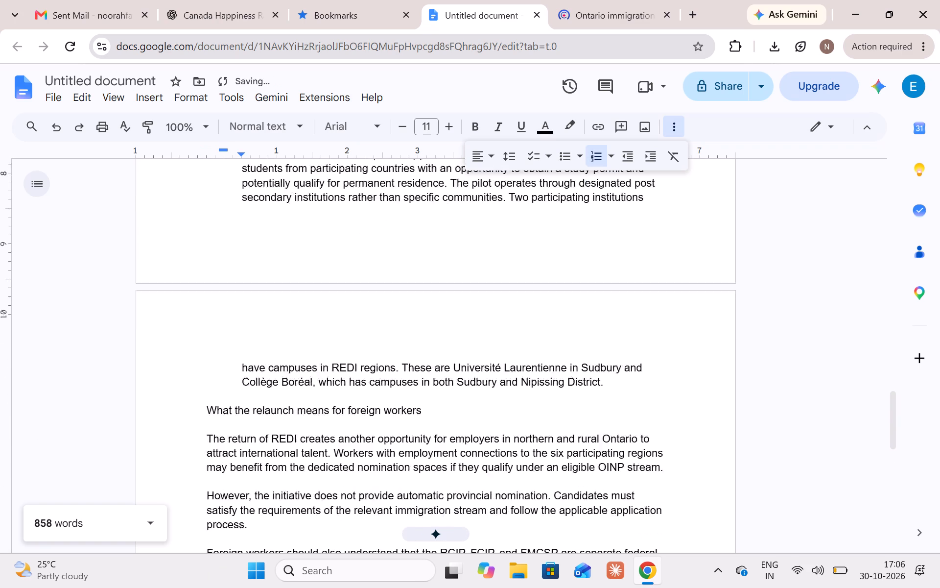
left_click_drag(191, 309, 457, 406)
scroll(444, 431, "down", 2)
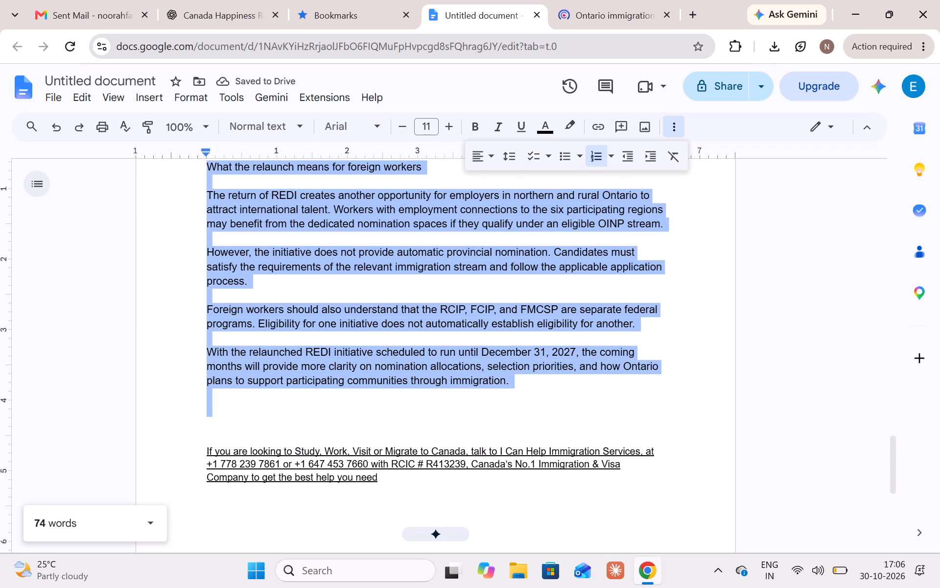
left_click_drag(457, 406, 458, 405)
key("Delete")
key("Delete")
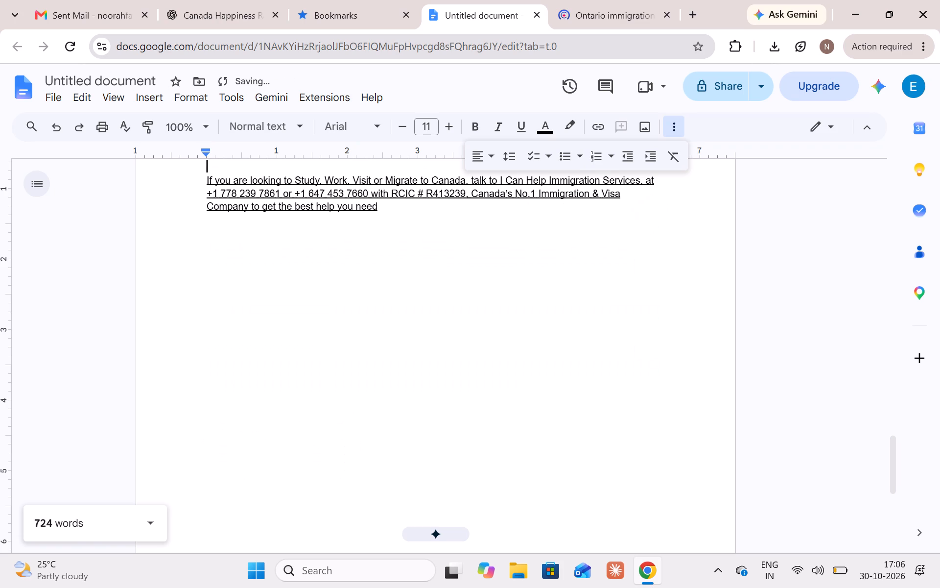
Remove the blank line between the "Thunder Bay" bullet and the paragraph beginning "Eligible candidates must meet the pilot's requirements".
scroll(458, 405, "up", 2)
scroll(279, 366, "up", 7)
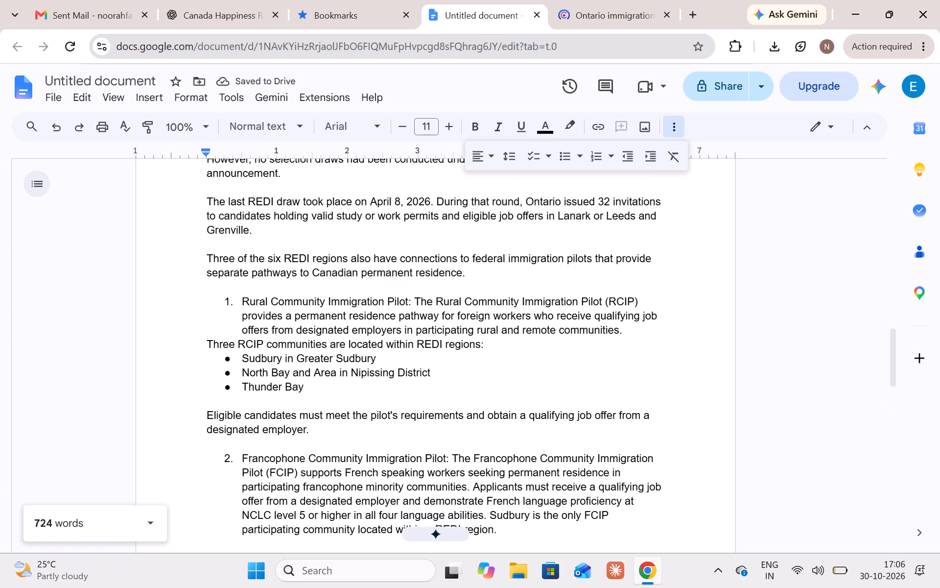
left_click(207, 416)
key("BackSpace")
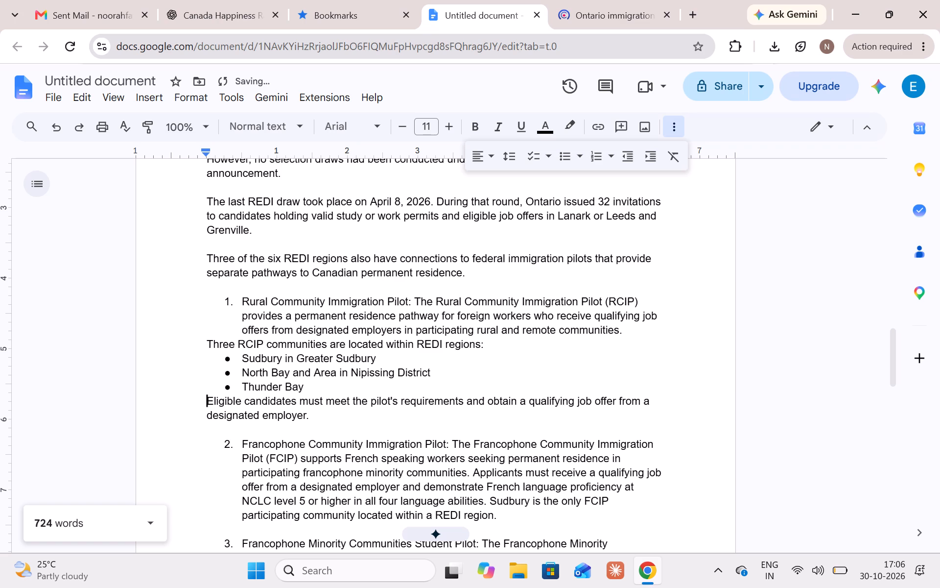
Open the untitled document's name for editing.
scroll(229, 396, "up", 9)
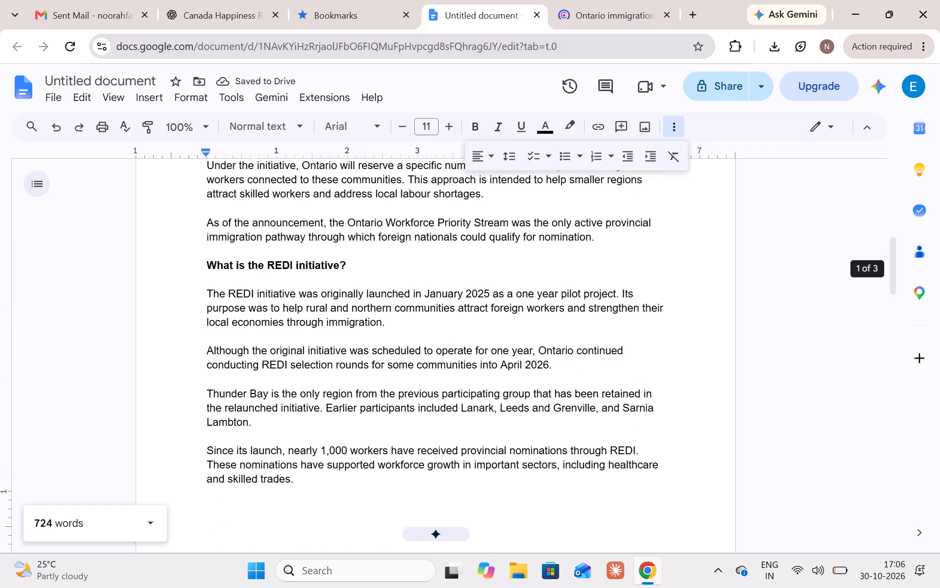
scroll(230, 397, "up", 7)
left_click(120, 81)
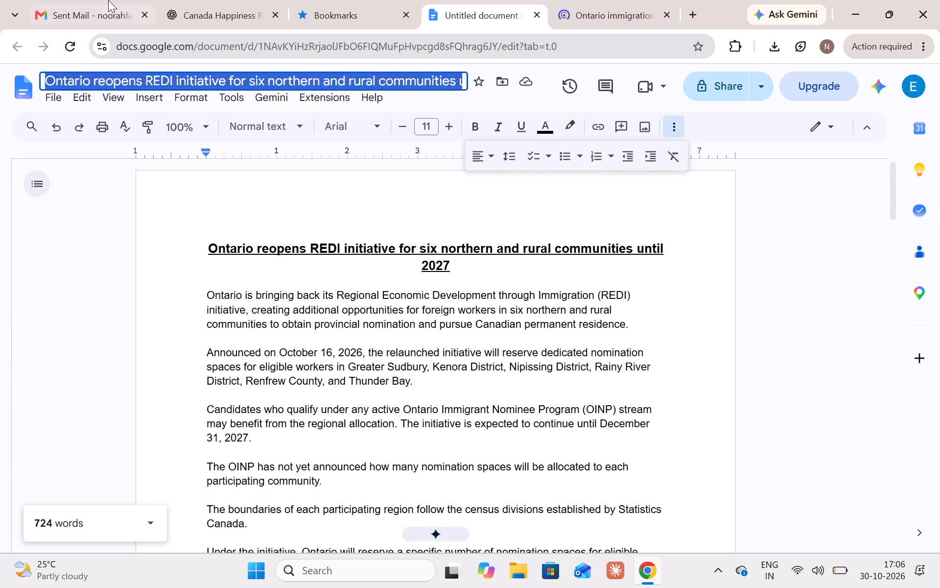
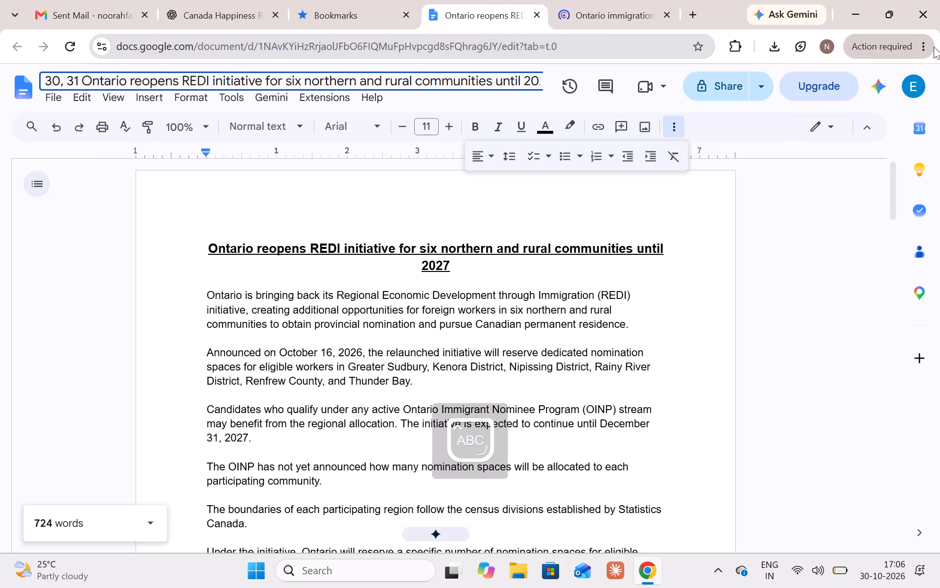
Continue the date prefix in the document name by adding "Oct &" after "30, 31", ahead of the Ontario REDI article title.
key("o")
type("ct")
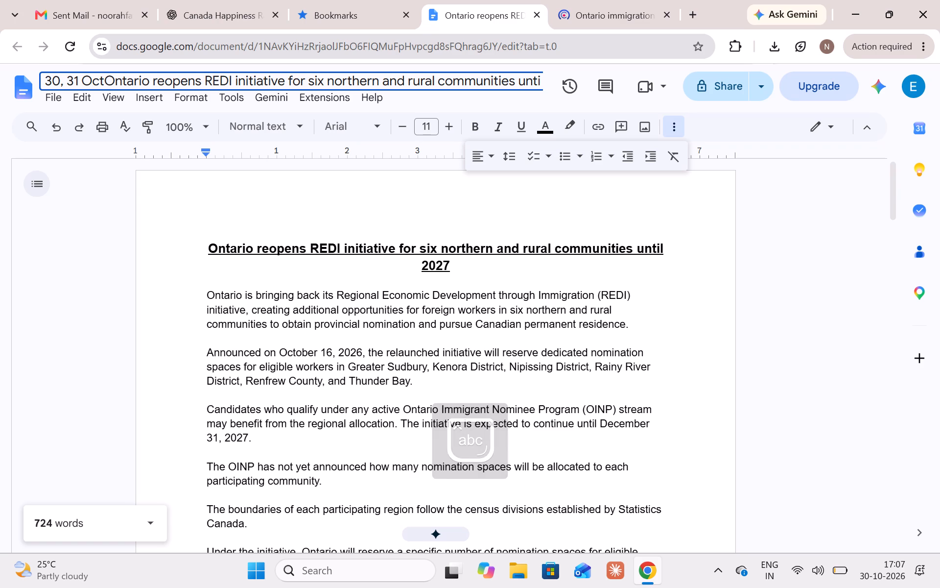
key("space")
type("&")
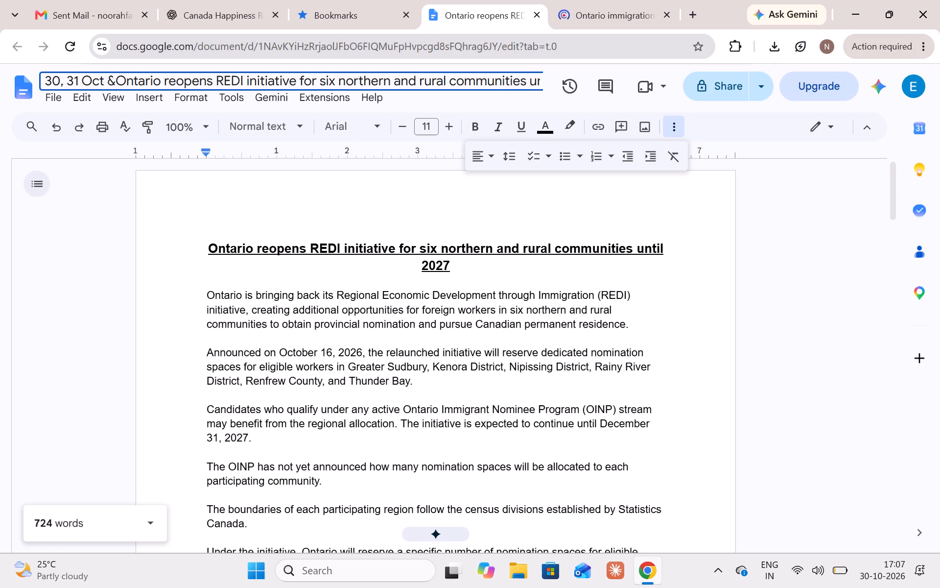
Complete the document name's date prefix so it reads "30, 31 Oct & 1 Nov - " before "Ontario reopens REDI initiative".
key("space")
type("1")
key("space")
key("n")
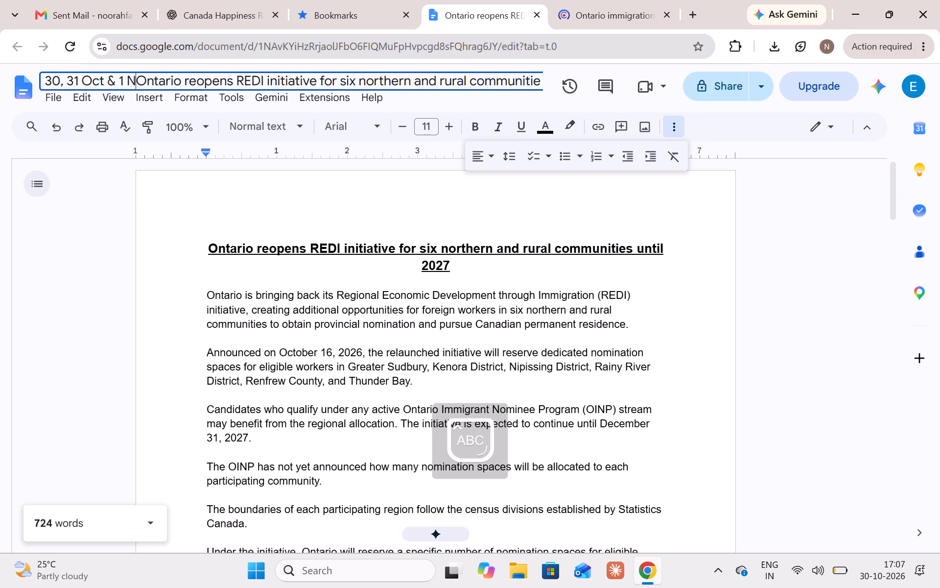
key("o")
type("v")
key("space")
type("-")
key("space")
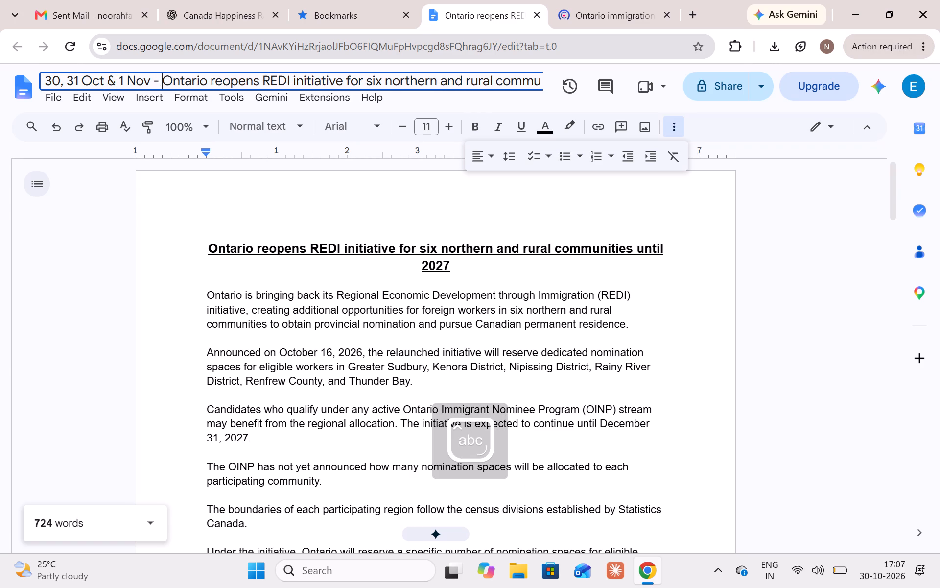
key("Return")
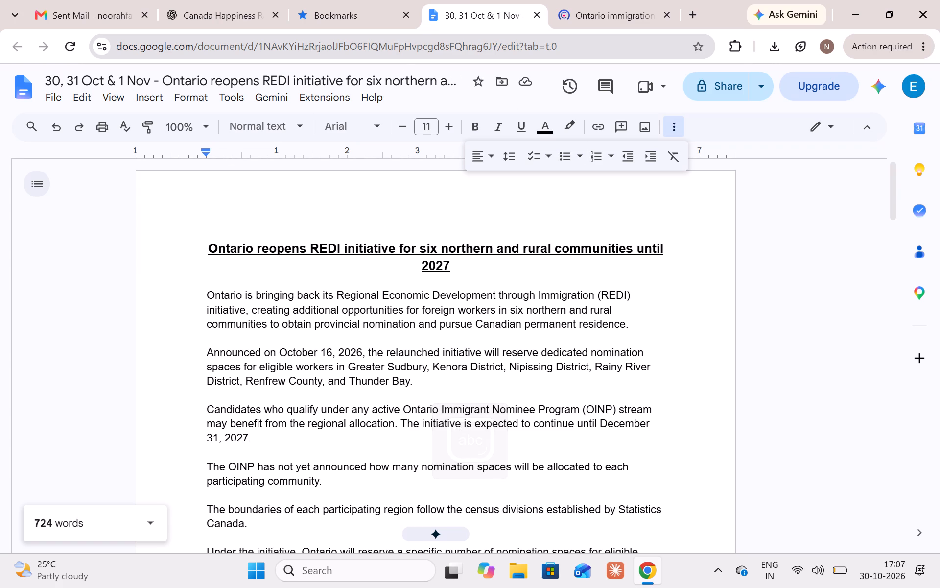
Delete "until 2027" from the end of the article's underlined heading, leaving it ending with "communities".
scroll(412, 314, "down", 2)
scroll(412, 314, "up", 2)
left_click(461, 269)
key("BackSpace")
key("BackSpace")
key("BackSpace")
key("BackSpace")
key("BackSpace")
key("BackSpace")
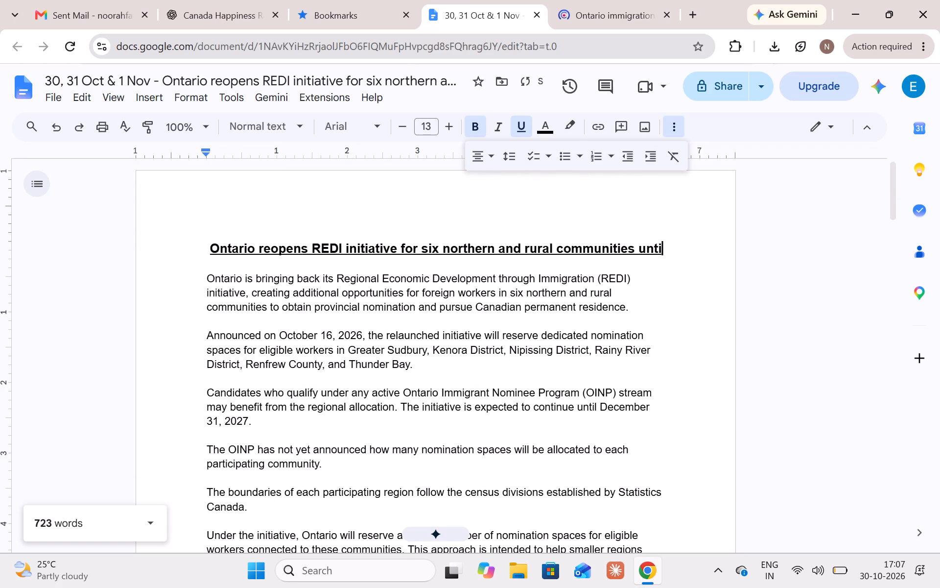
key("BackSpace")
key("BackSpace")
key("BackSpace")
key("BackSpace")
key("BackSpace")
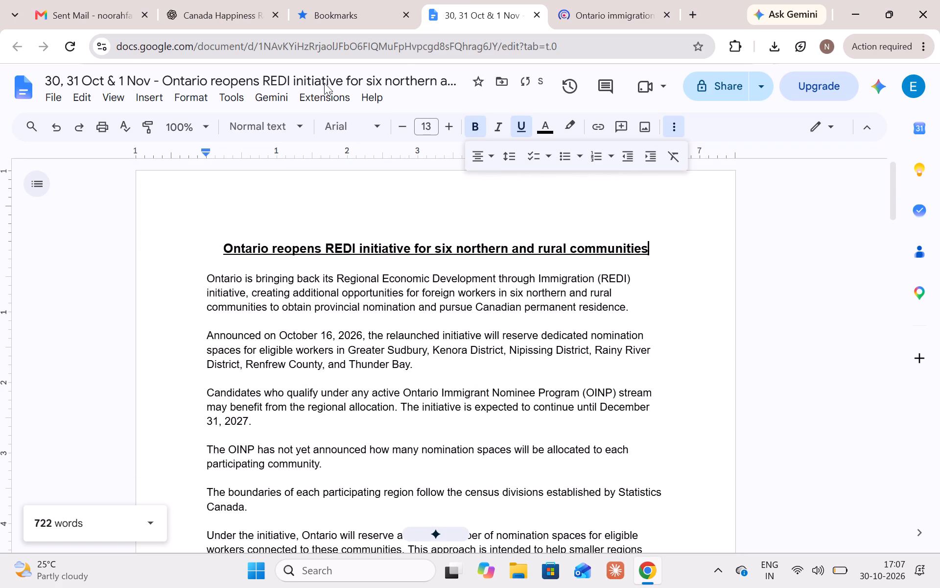
Remove "until 2027" from the end of the document name so it ends with "six northern and rural communities".
left_click(324, 81)
key("Right")
key("Right")
key("Right")
key("Right")
key("Right")
key("Right")
key("Right")
key("Right")
key("Right")
key("Right")
key("Right")
key("Right")
key("Right")
key("Right")
key("Right")
key("Right")
key("Right")
key("Right")
key("Right")
key("Right")
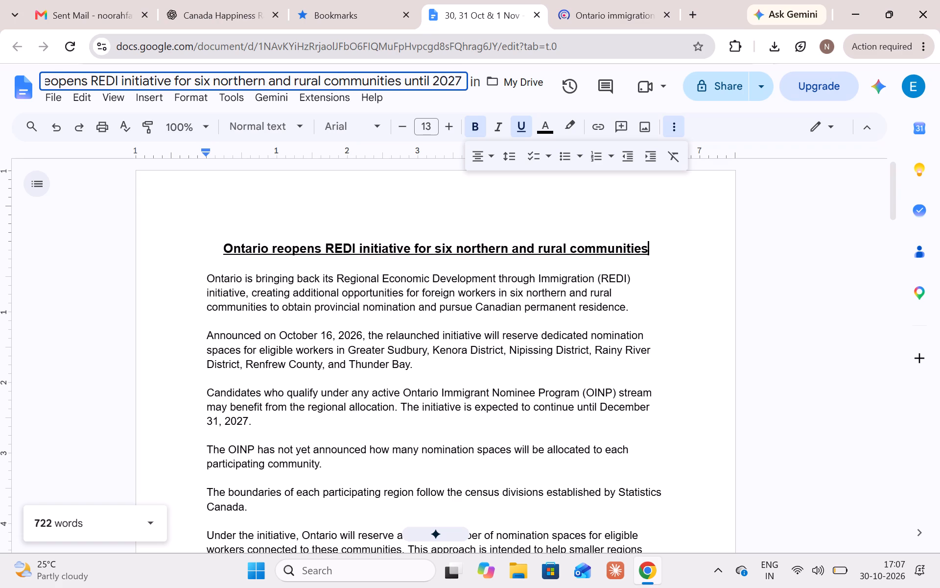
key("BackSpace")
key("BackSpace")
key("BackSpace")
key("BackSpace")
key("BackSpace")
key("BackSpace")
key("BackSpace")
key("BackSpace")
key("BackSpace")
key("BackSpace")
key("BackSpace")
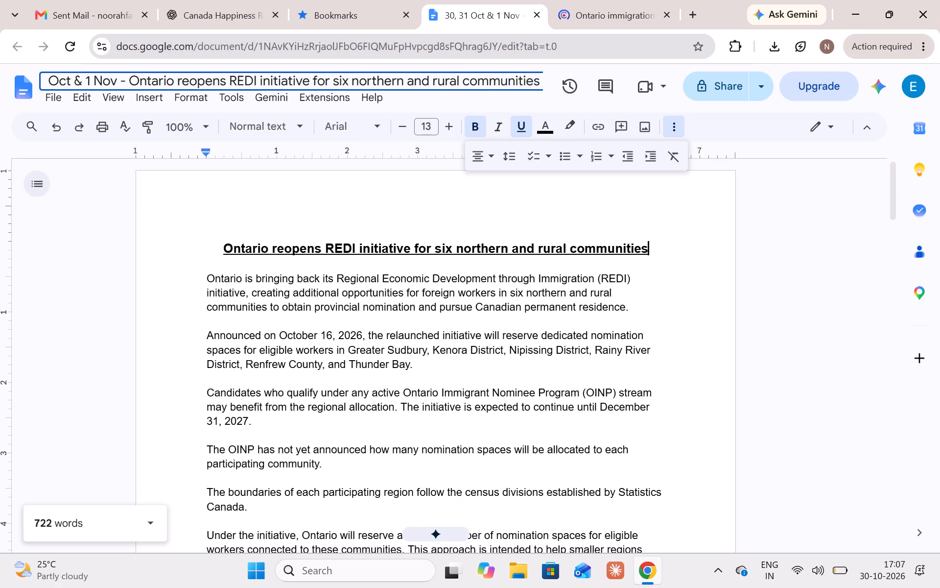
key("Return")
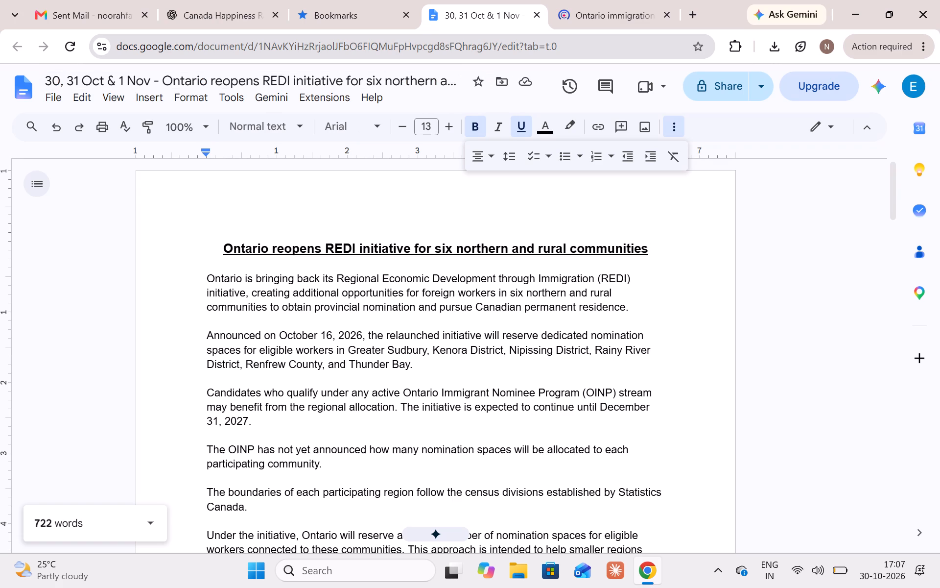
Underline the pilot names, including their colons, that open numbered items 3, 2 and 1.
scroll(547, 286, "down", 1)
scroll(447, 349, "down", 1)
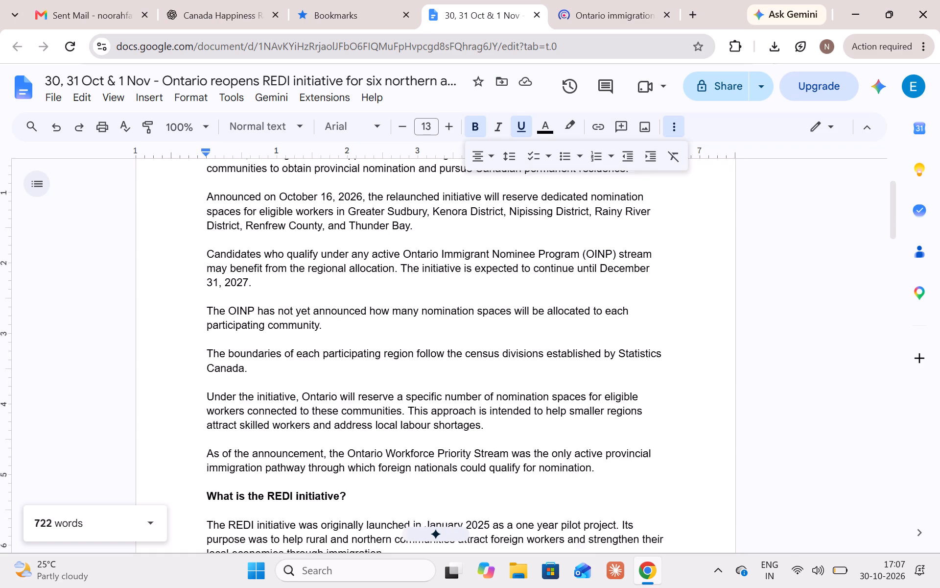
scroll(457, 335, "down", 8)
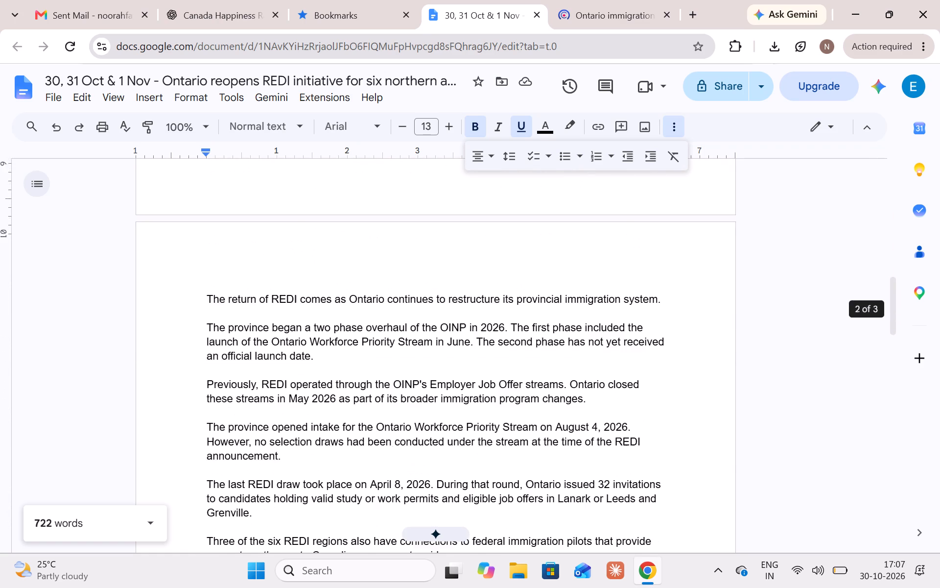
scroll(457, 335, "down", 9)
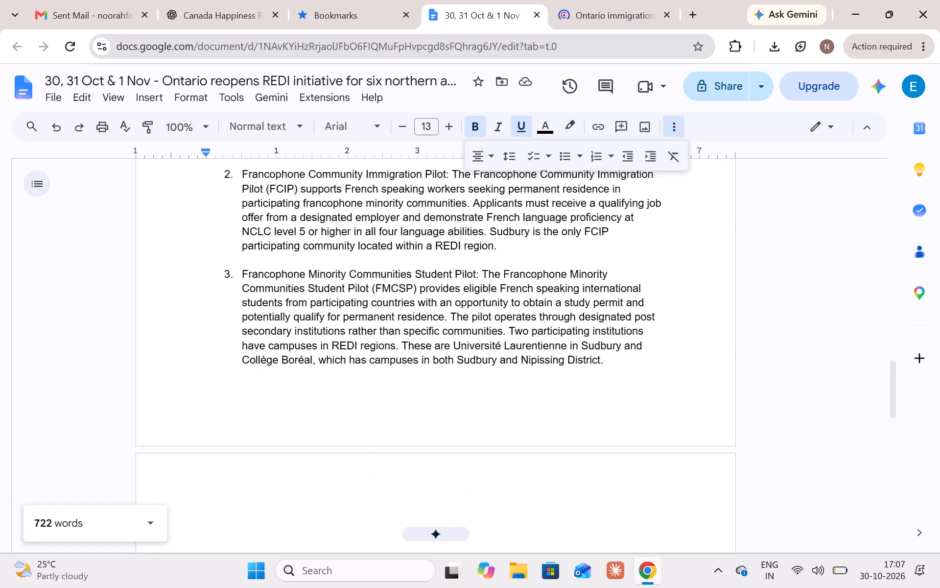
scroll(457, 334, "down", 1)
scroll(457, 334, "up", 4)
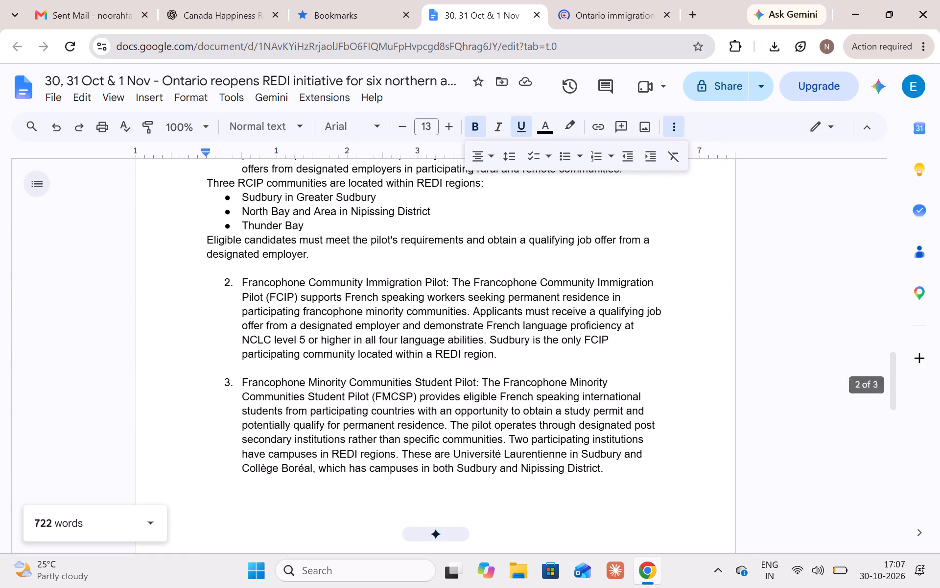
left_click_drag(479, 381, 234, 383)
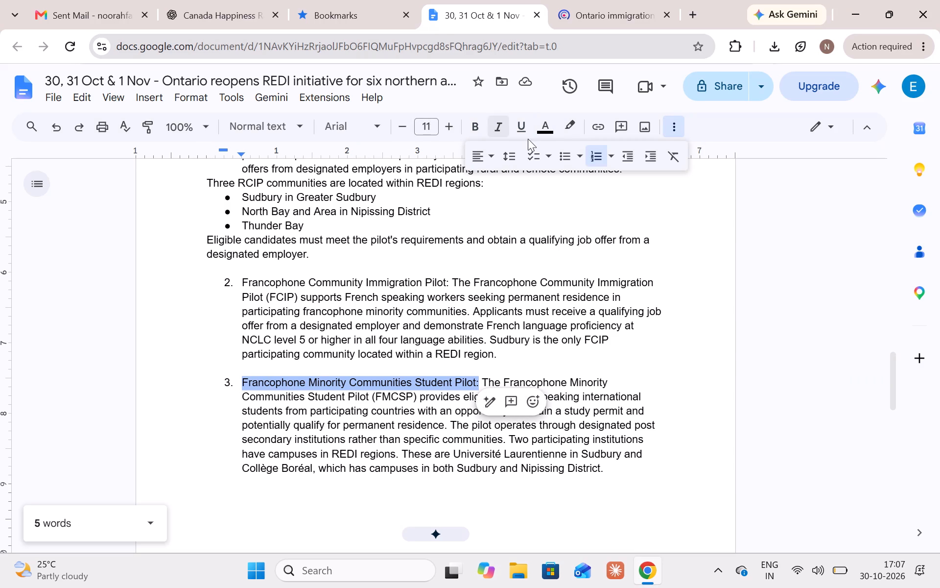
left_click(522, 128)
left_click_drag(448, 281, 238, 282)
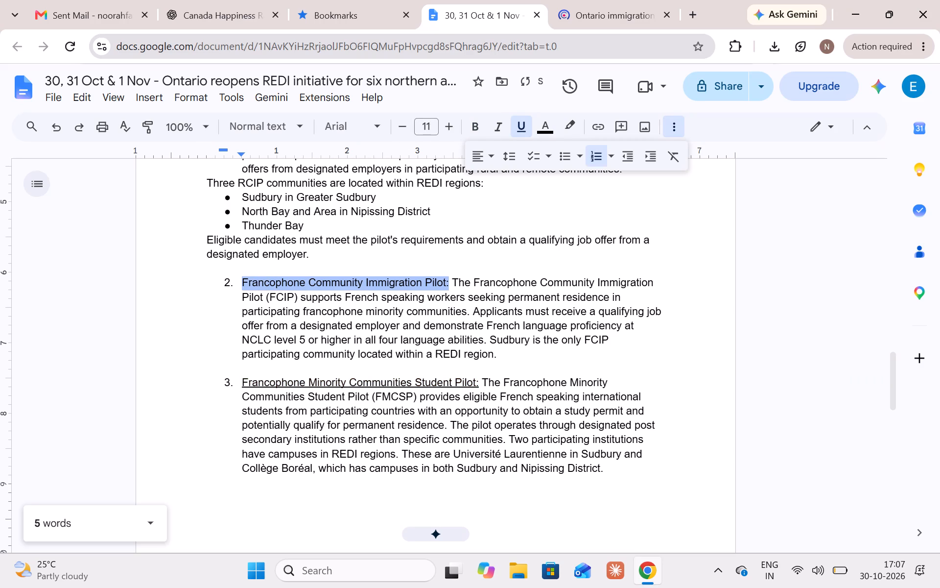
left_click_drag(238, 282, 236, 282)
left_click(518, 129)
scroll(448, 241, "up", 2)
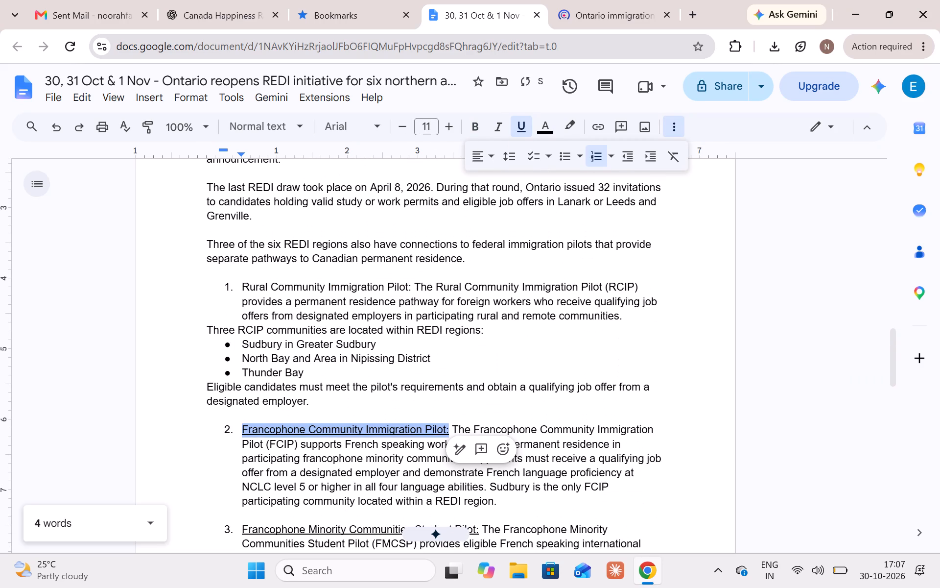
left_click_drag(410, 285, 244, 293)
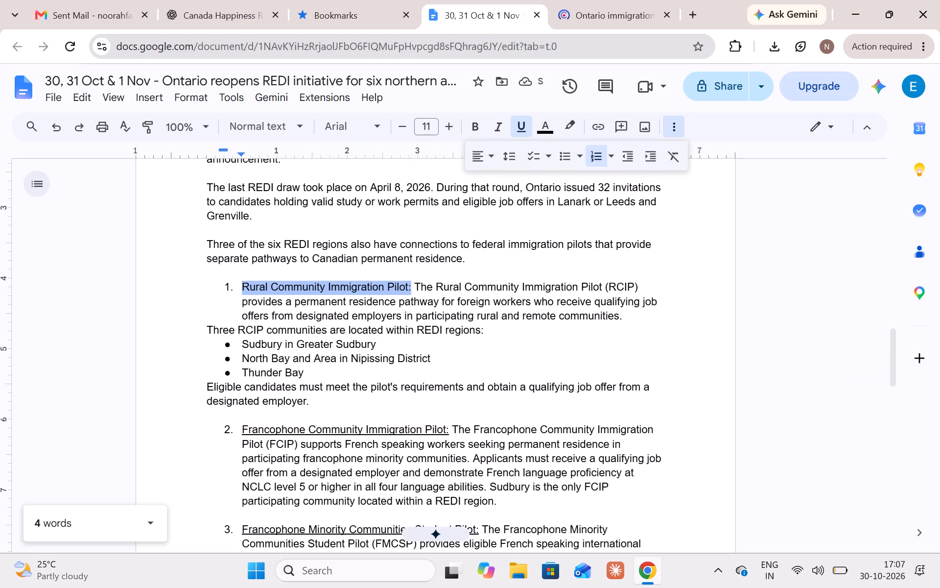
Apply underlining to "Rural Community Immigration Pilot:", including the colon, at the start of numbered item 1.
left_click_drag(244, 293, 243, 293)
left_click(525, 131)
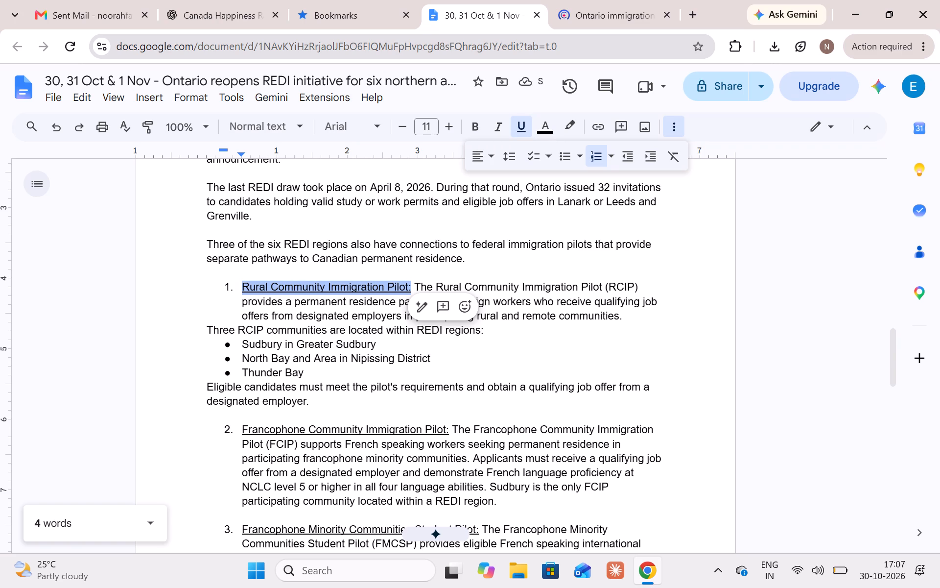
Download the finished Ontario REDI article as a Word document (.docx).
scroll(192, 420, "down", 2)
scroll(227, 399, "up", 20)
scroll(227, 399, "up", 1)
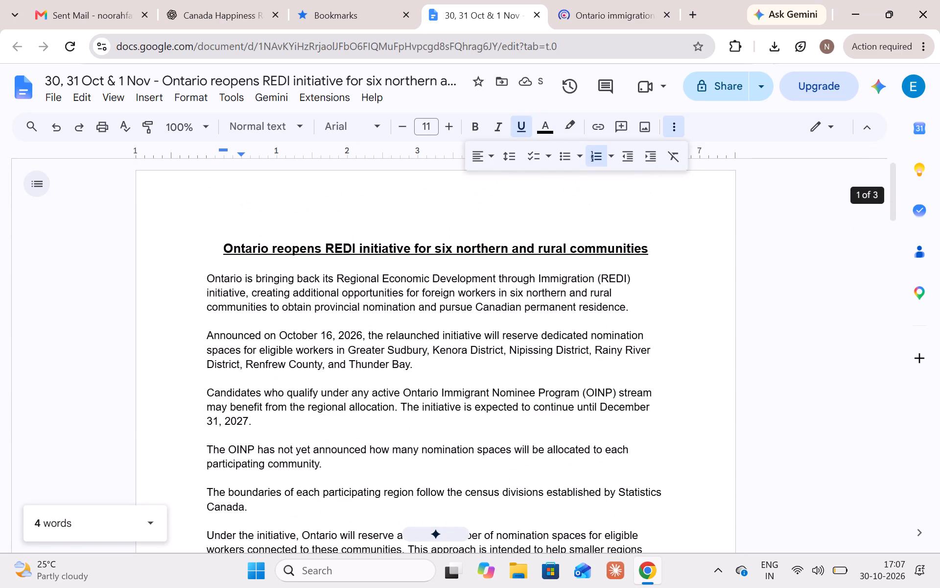
left_click(55, 93)
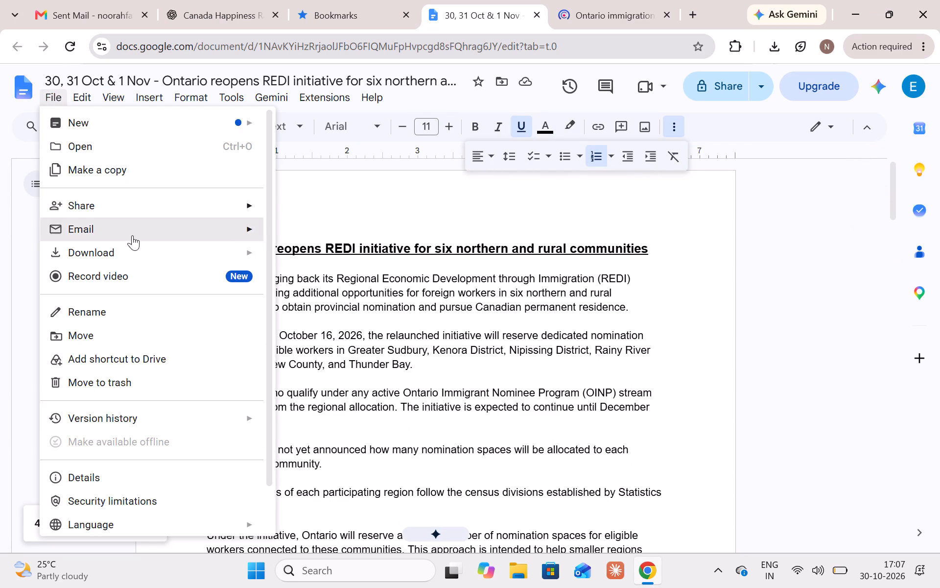
left_click(295, 259)
Copy the full document name, including its "30, 31 Oct & 1 Nov - " date prefix.
triple_click(385, 76)
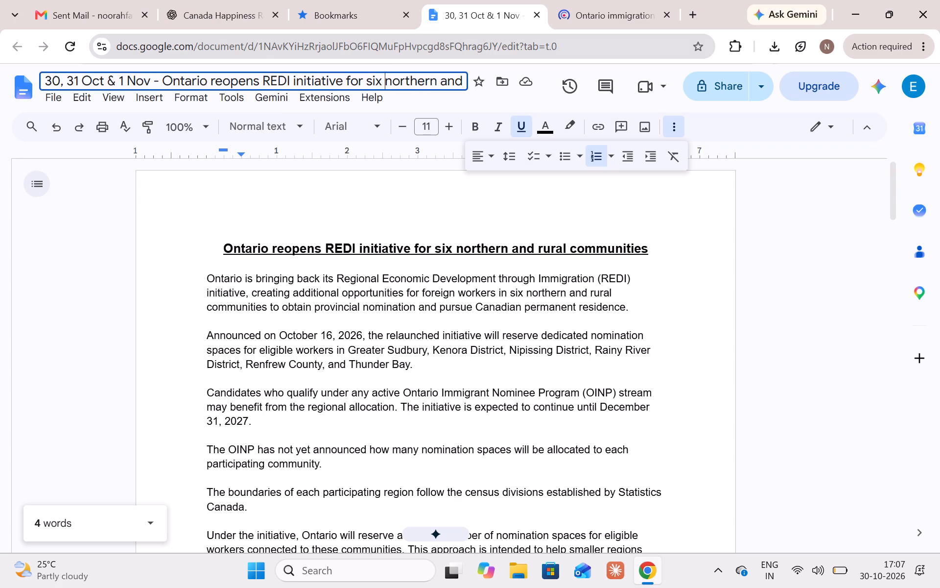